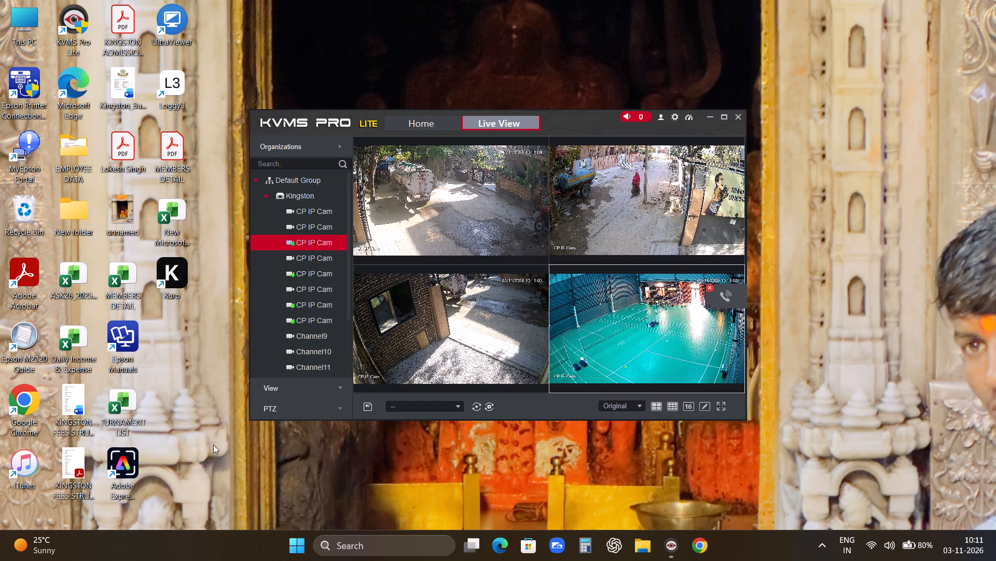
Open the New Microsoft Excel Worksheet file from the desktop and move its window up to the screen's upper edge.
left_click(279, 452)
left_click(178, 224)
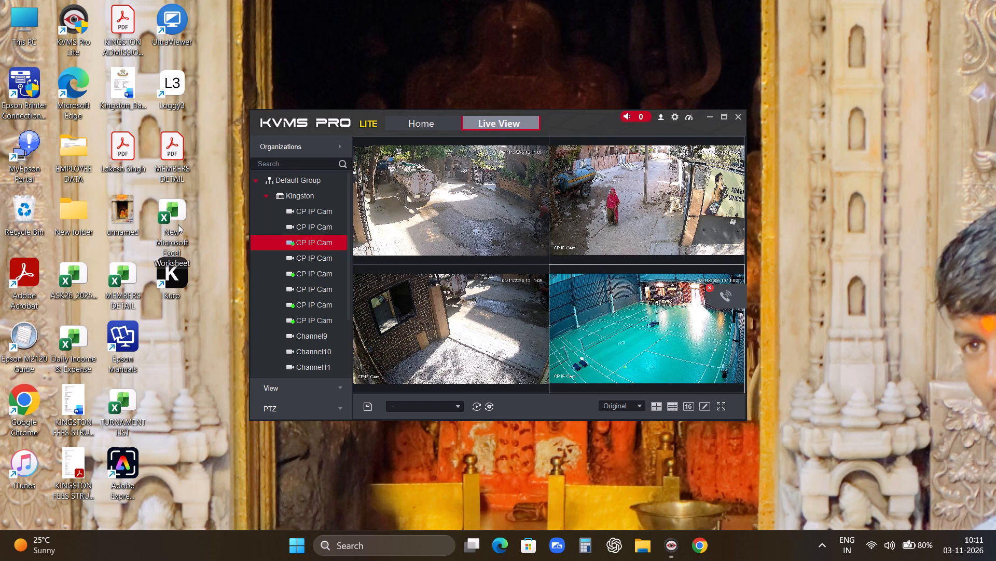
double_click(178, 224)
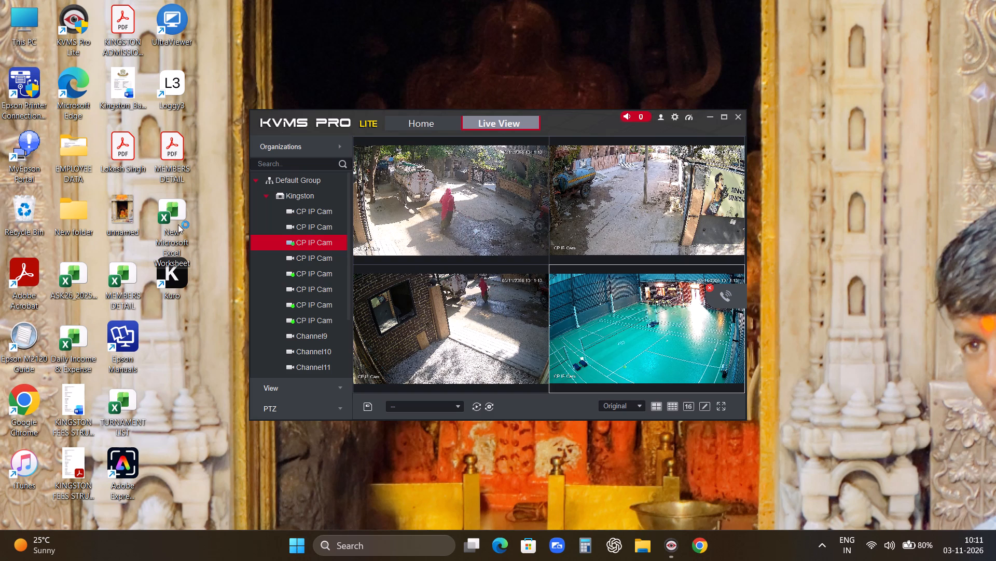
left_click(193, 352)
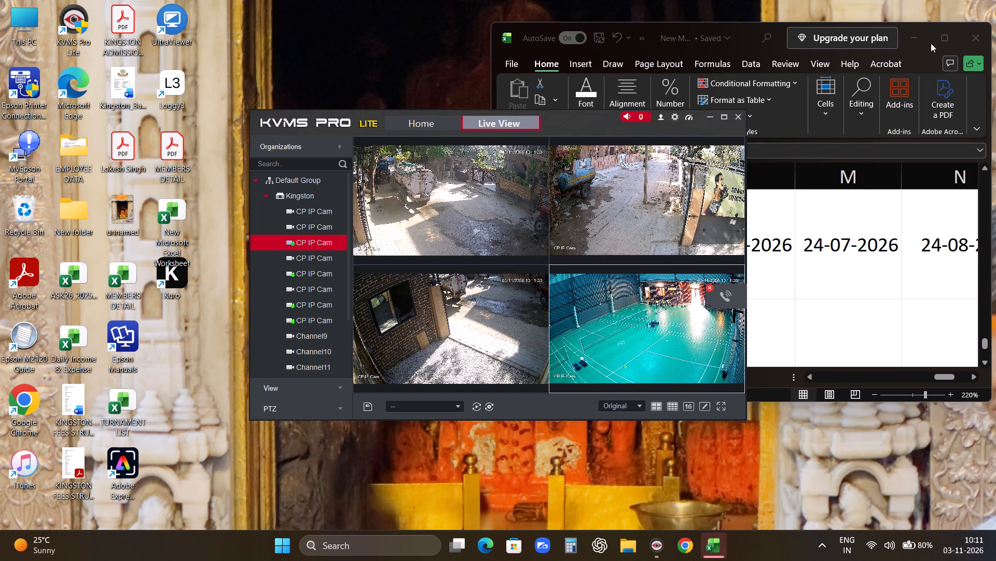
left_click(745, 32)
left_click_drag(750, 23, 757, 0)
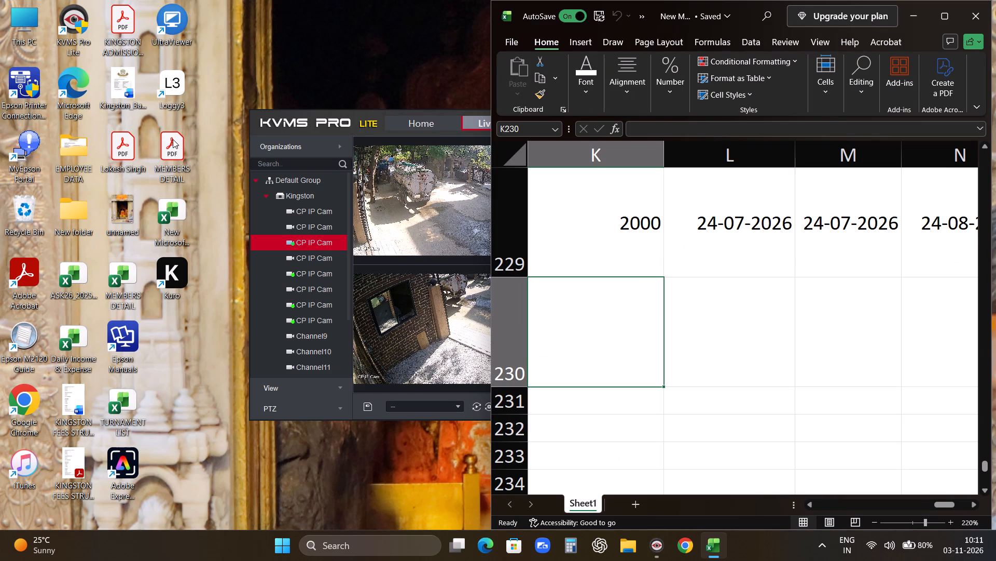
Open the MEMBERS DETAIL PDF from the desktop beside the worksheet and close its All tools pane.
double_click(173, 139)
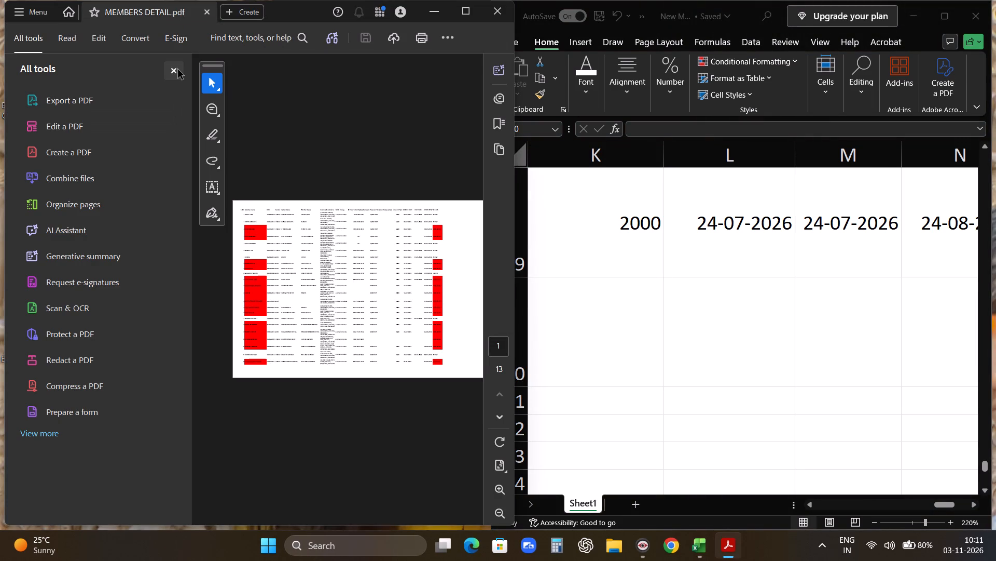
left_click(178, 70)
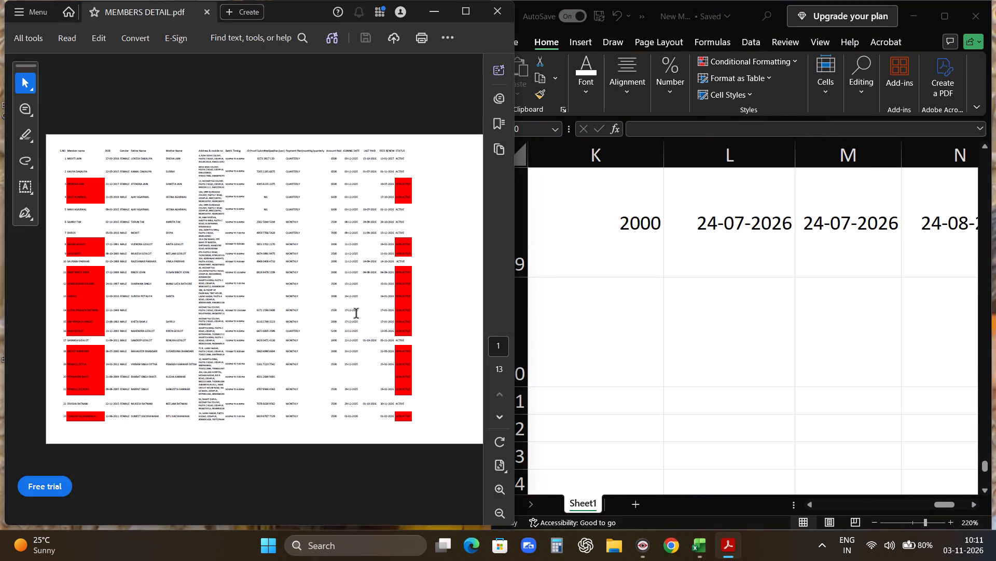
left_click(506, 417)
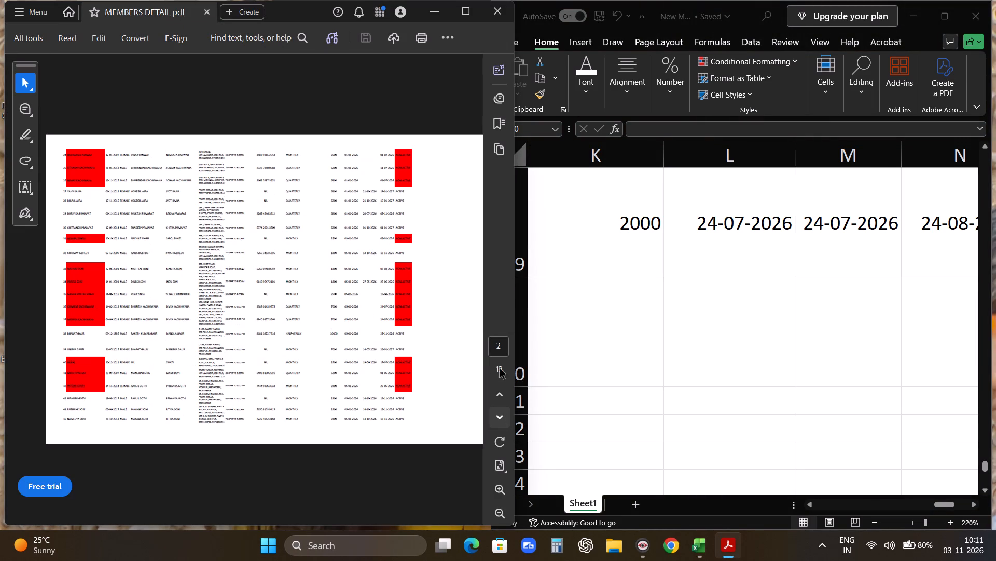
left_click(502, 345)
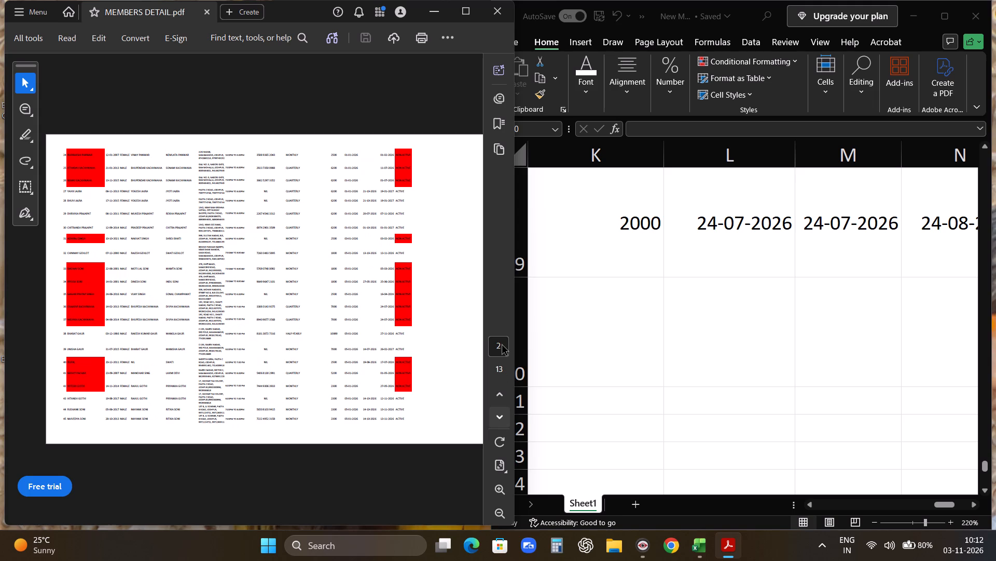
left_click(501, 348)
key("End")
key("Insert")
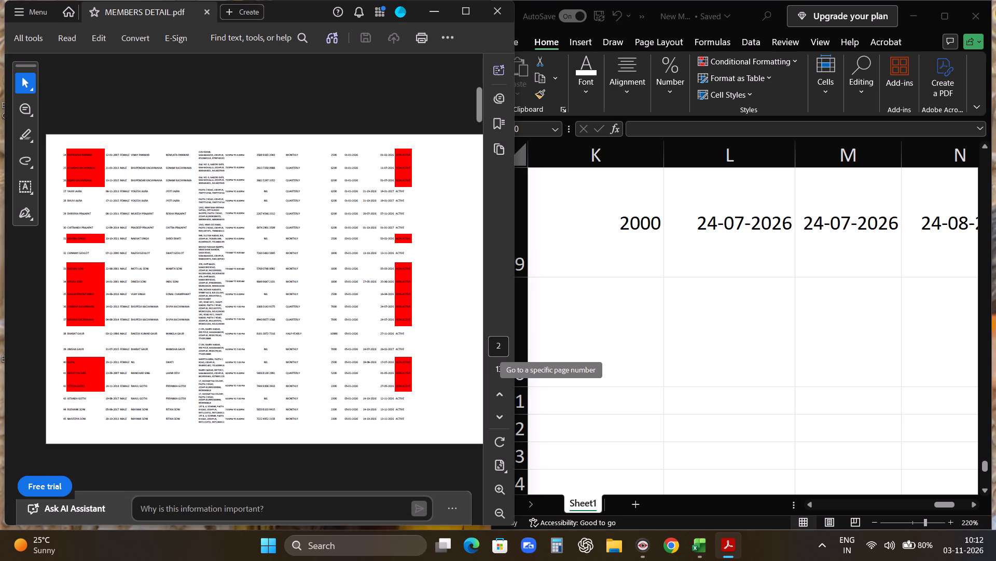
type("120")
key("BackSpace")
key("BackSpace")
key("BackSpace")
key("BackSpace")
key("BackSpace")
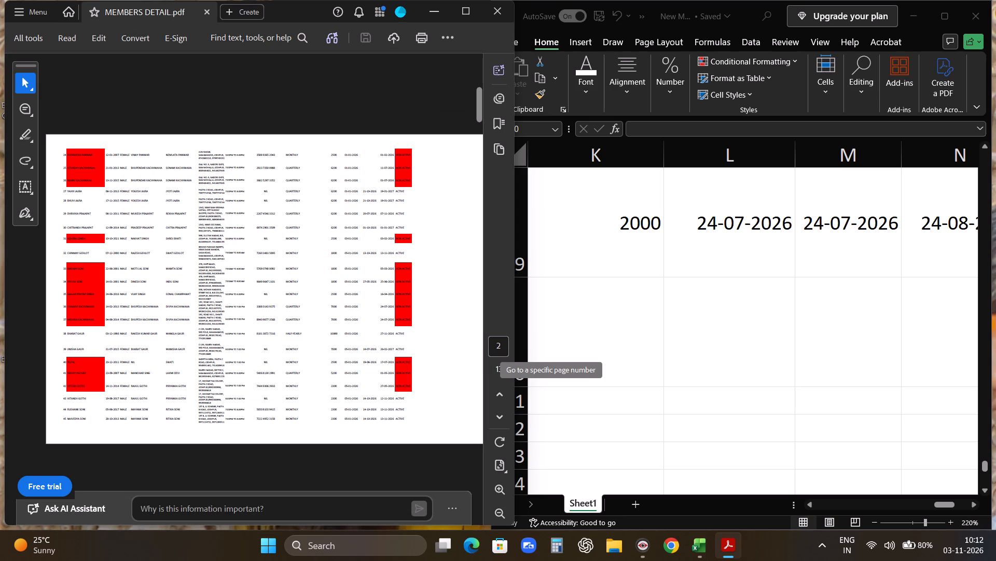
Go to page 10 of the members PDF and enlarge it to 75%.
left_click(501, 348)
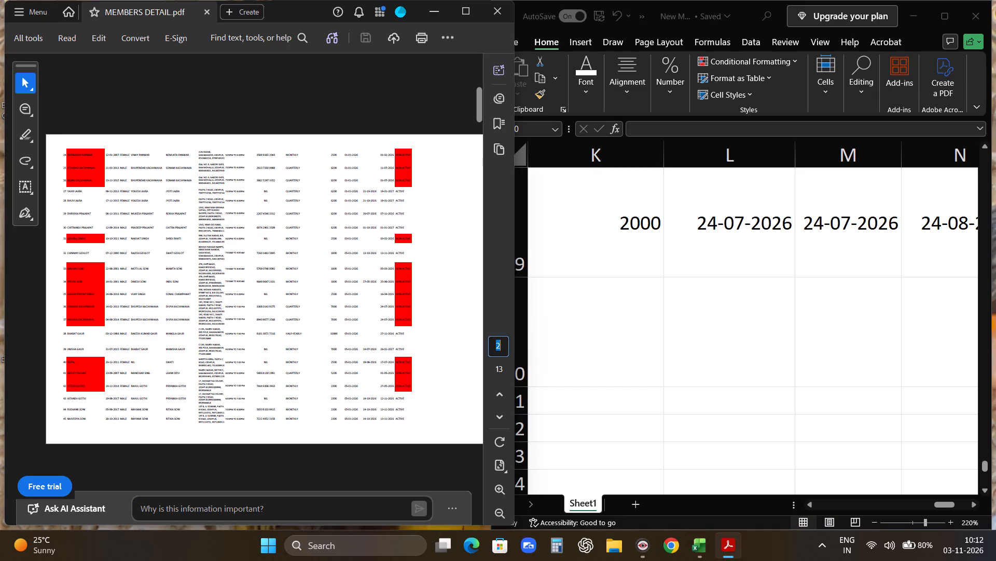
type("10")
key("Return")
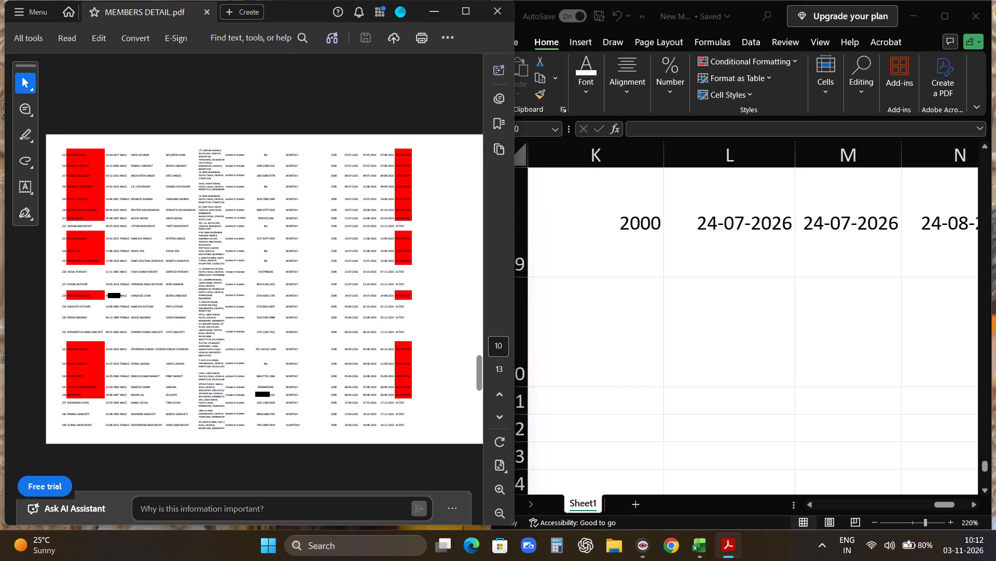
triple_click(501, 487)
left_click(501, 487)
left_click(501, 487)
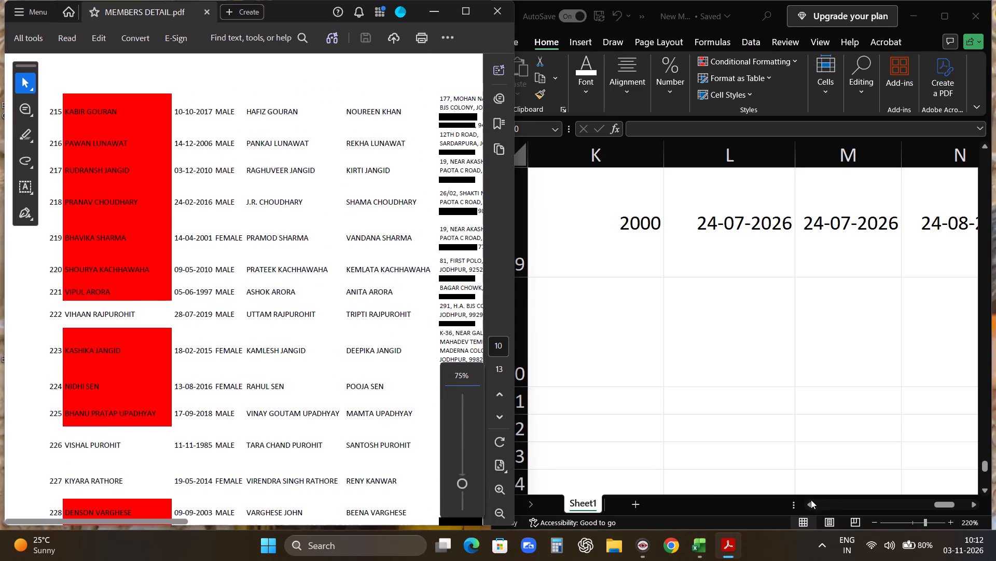
Check how far the last member record in worksheet row 230 is filled in, from column A through column I.
left_click_drag(943, 505, 944, 505)
left_click_drag(944, 505, 964, 504)
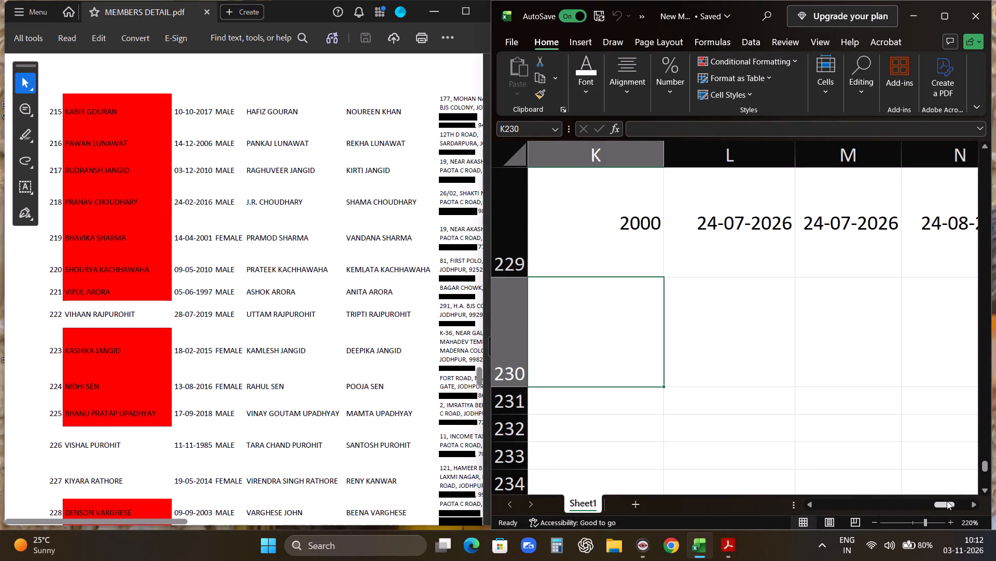
left_click_drag(947, 501, 728, 497)
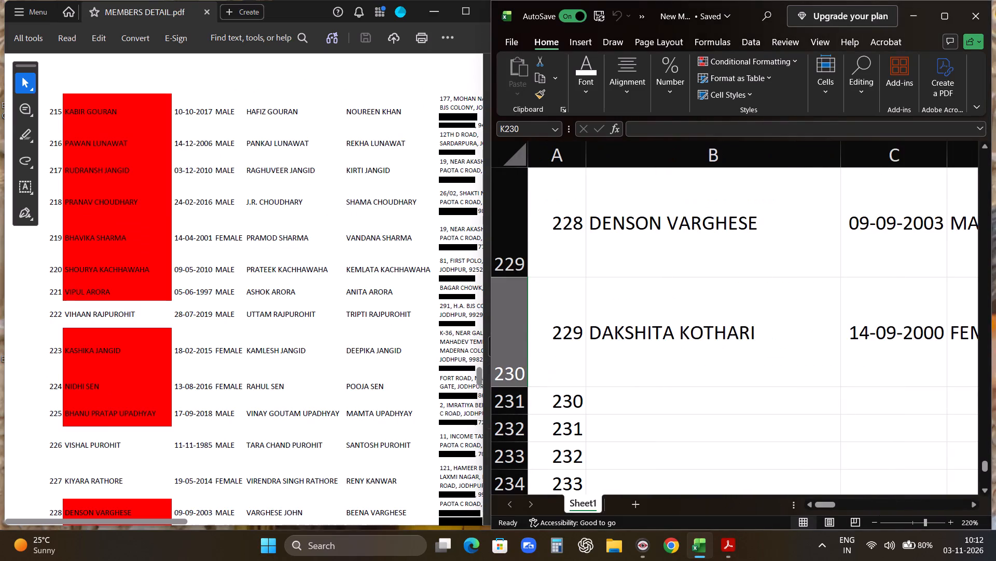
left_click_drag(828, 504, 882, 504)
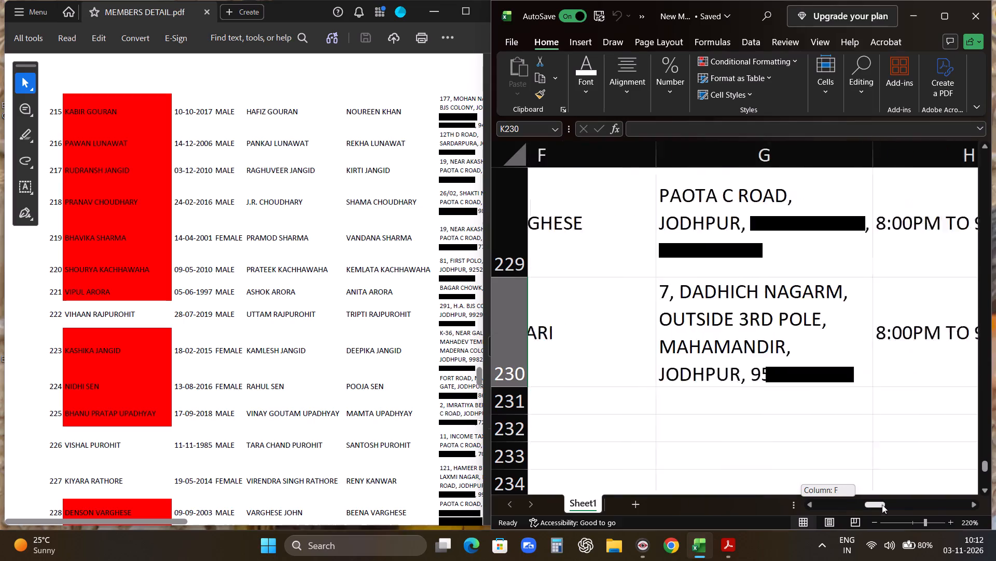
left_click_drag(882, 504, 898, 503)
Locate member entry 229 on page 10 of the PDF and enlarge it to 200% for reading.
scroll(191, 458, "down", 1)
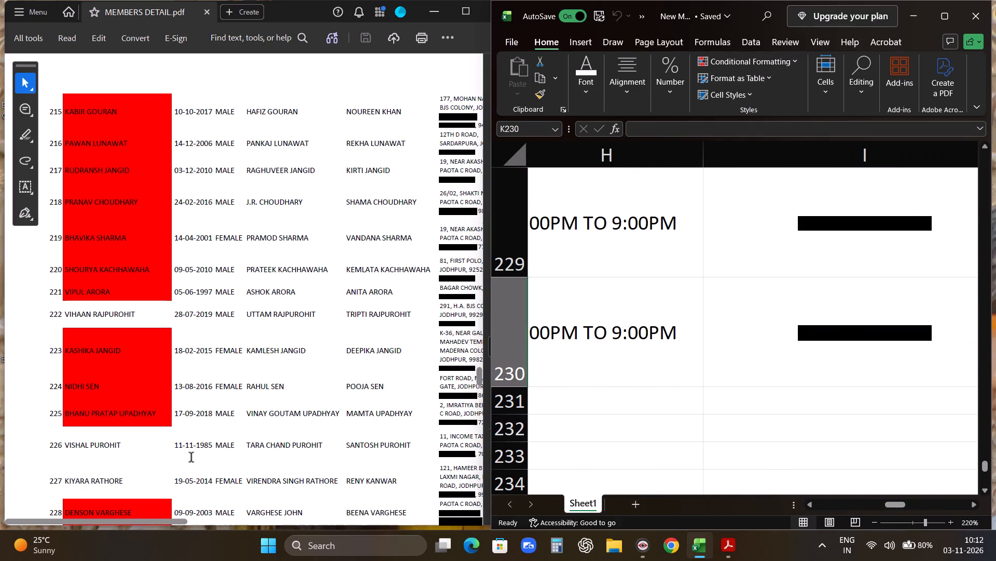
scroll(191, 458, "down", 5)
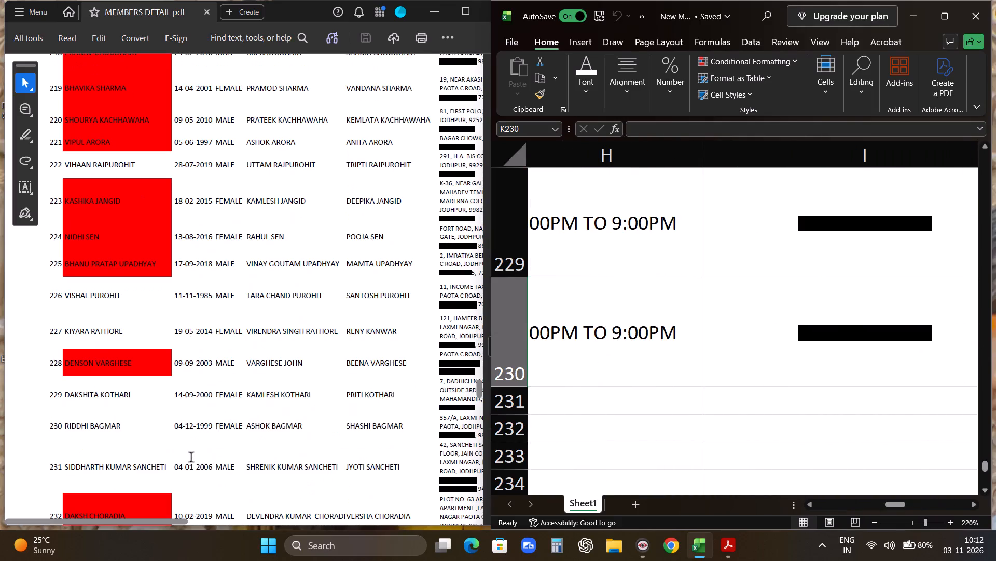
scroll(191, 458, "down", 7)
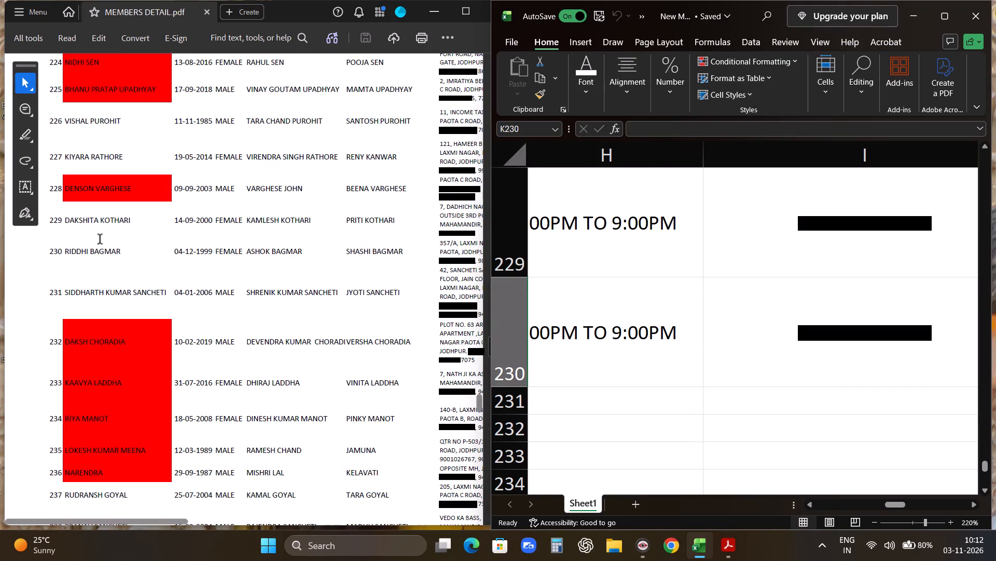
scroll(100, 240, "up", 3, "ctrl")
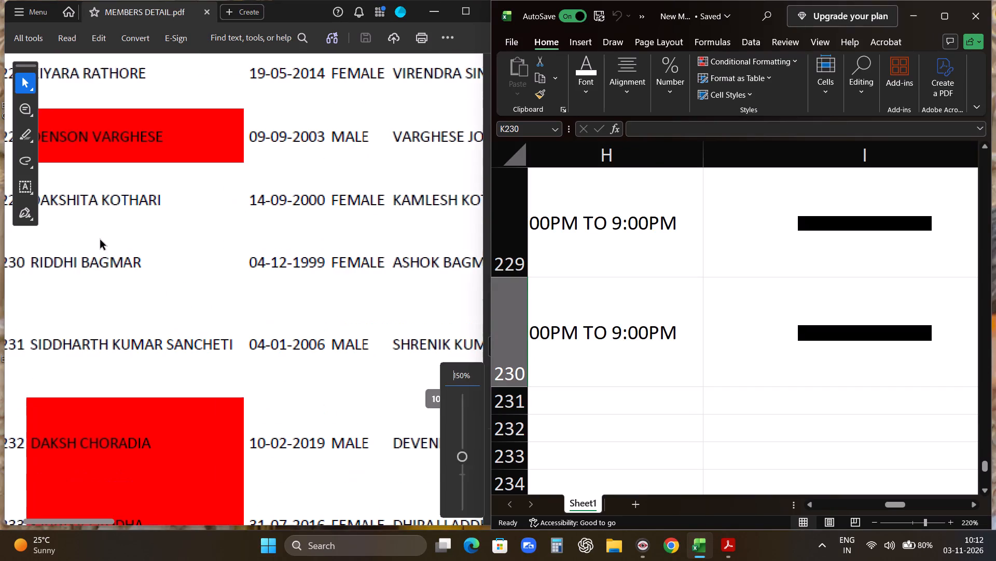
scroll(100, 240, "up", 3, "ctrl")
scroll(100, 240, "right", 1)
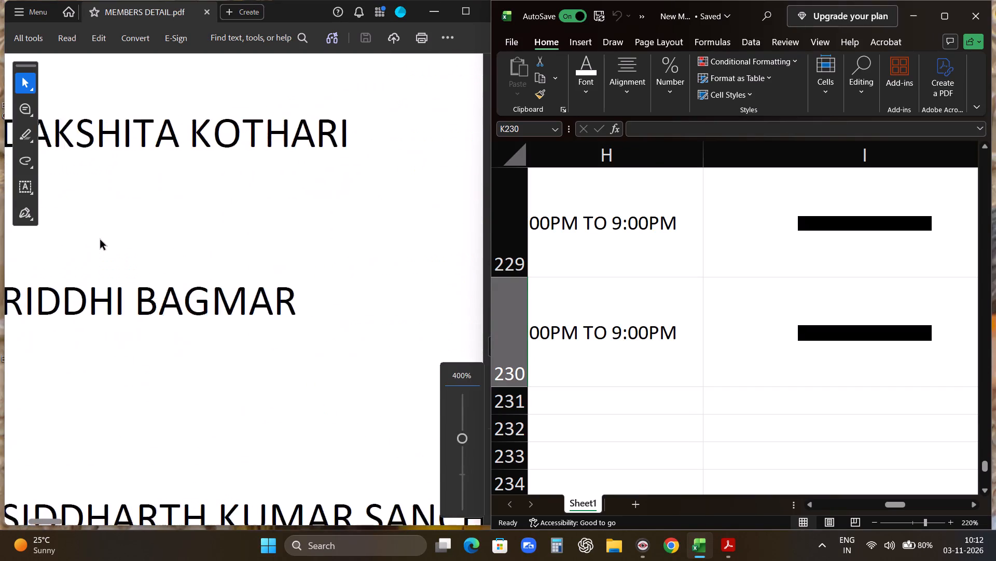
scroll(100, 240, "right", 1)
scroll(100, 240, "down", 2, "ctrl")
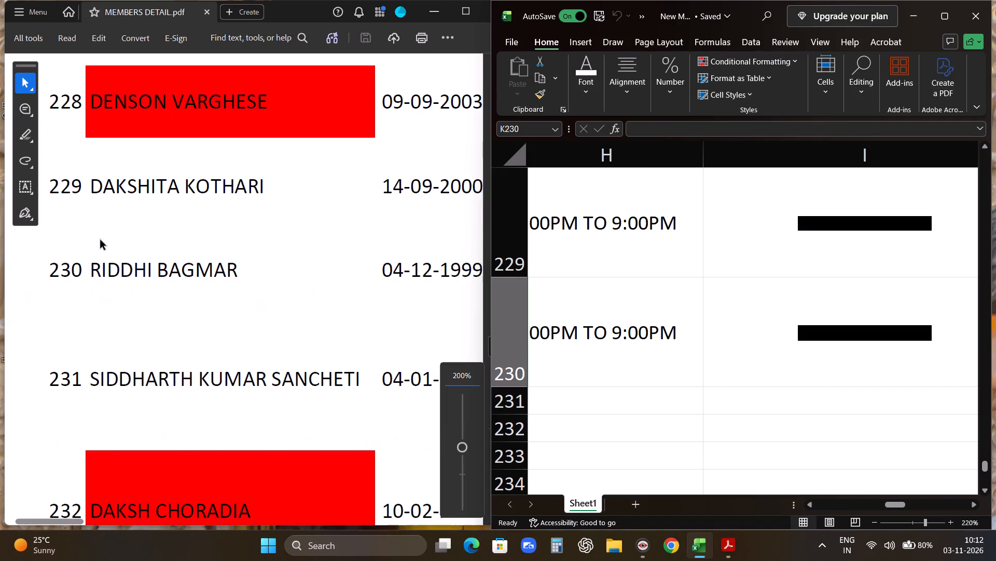
left_click(126, 233)
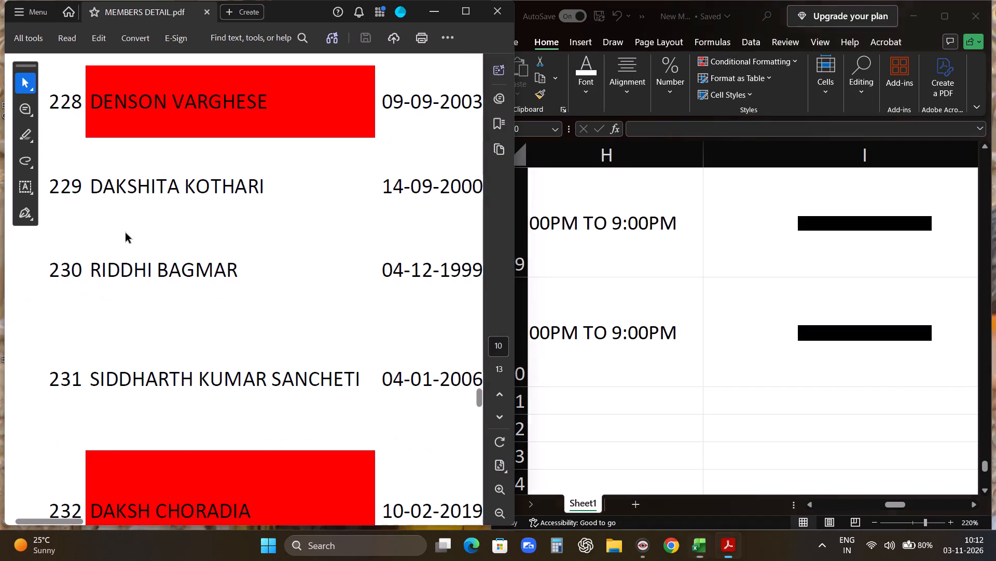
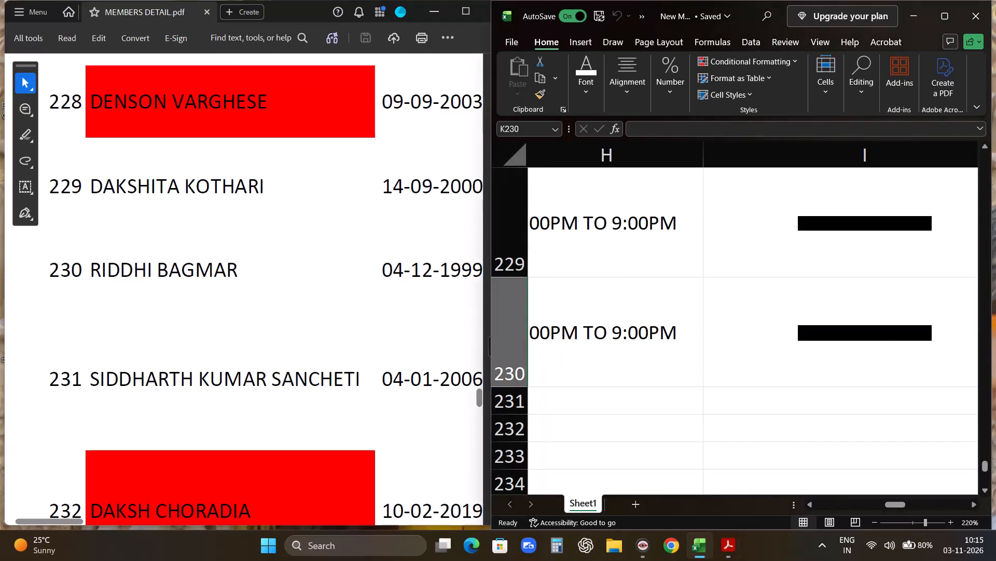
Read the fee for member entry 229 in the PDF and enter 2000 in column K of worksheet row 230.
key("Right")
key("Left")
key("Left")
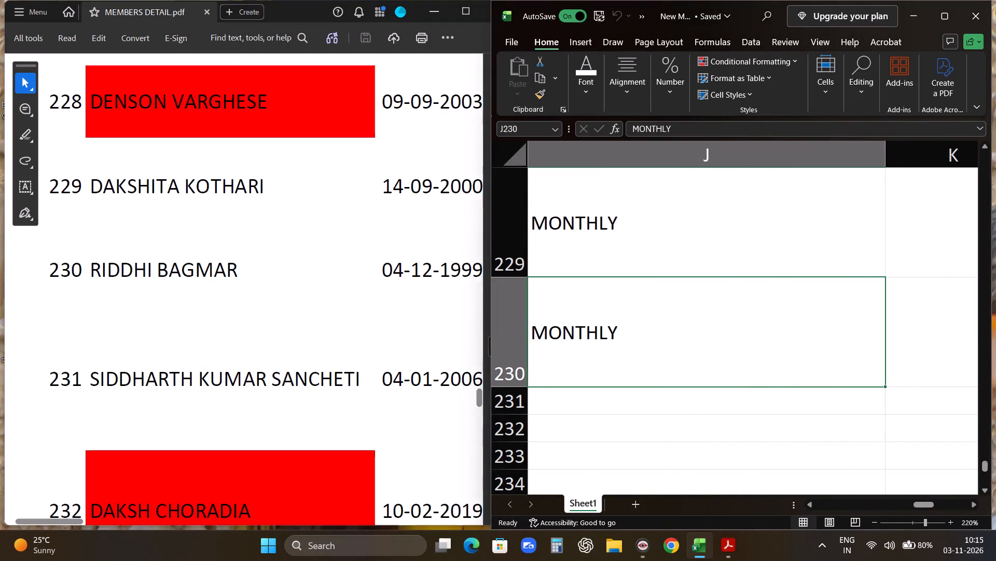
key("alt+Tab")
key("Up")
key("Down")
key("Down")
key("Down")
key("Down")
key("Down")
key("Down")
key("Down")
key("Down")
key("Down")
key("Down")
key("Down")
key("Down")
key("Down")
key("Down")
key("Down")
key("Down")
key("Down")
key("Down")
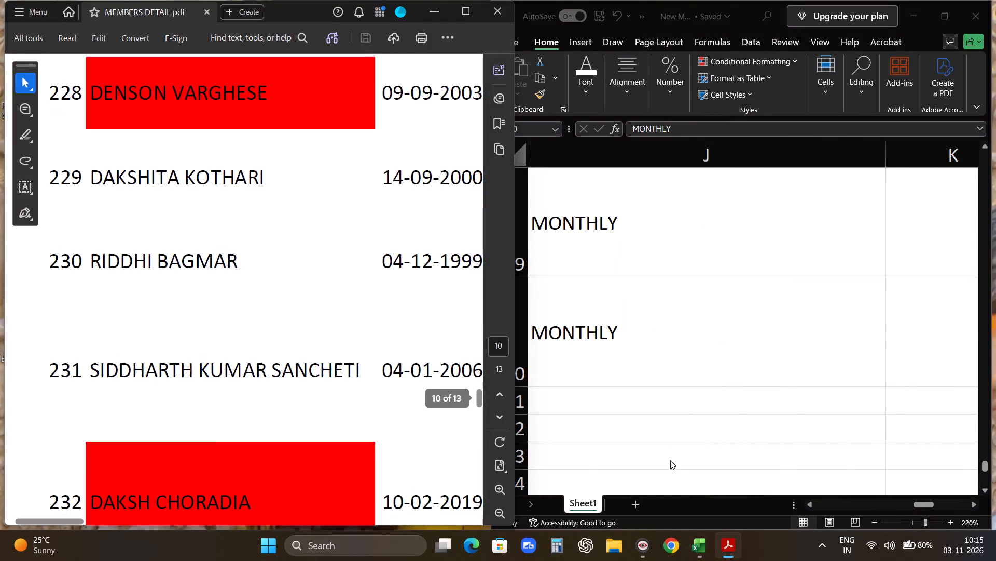
key("Up")
key("Up")
key("Right")
key("Right")
key("Right")
key("Right")
key("Right")
key("Right")
key("Right")
key("Right")
key("Right")
key("Right")
key("Right")
key("Right")
key("Right")
key("Right")
key("Right")
key("Right")
key("Right")
key("Right")
key("Right")
key("Right")
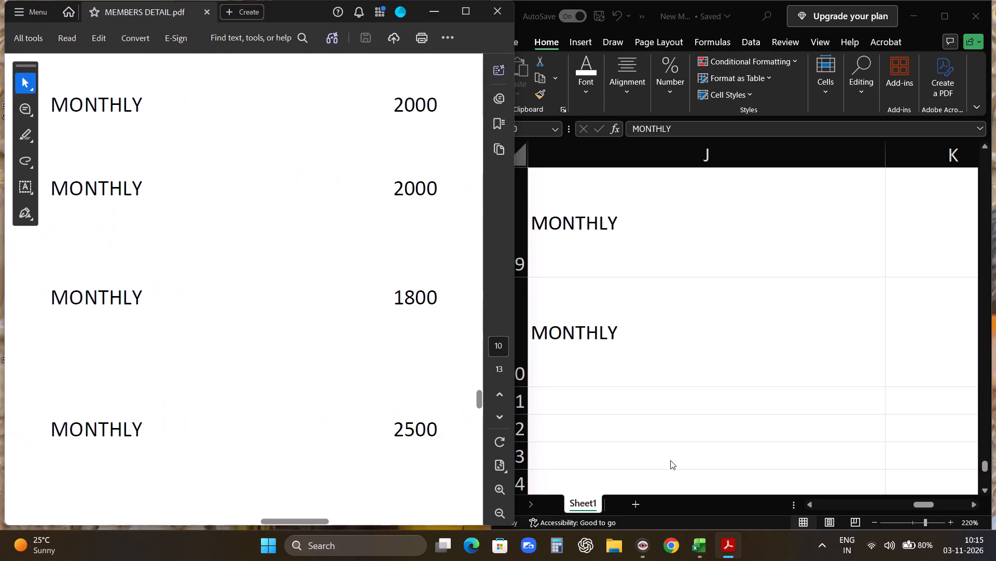
key("Right")
key("Right")
key("Right")
key("Right")
key("Right")
key("Right")
key("Right")
key("Right")
key("Right")
key("Right")
key("Right")
key("Right")
key("alt+Tab")
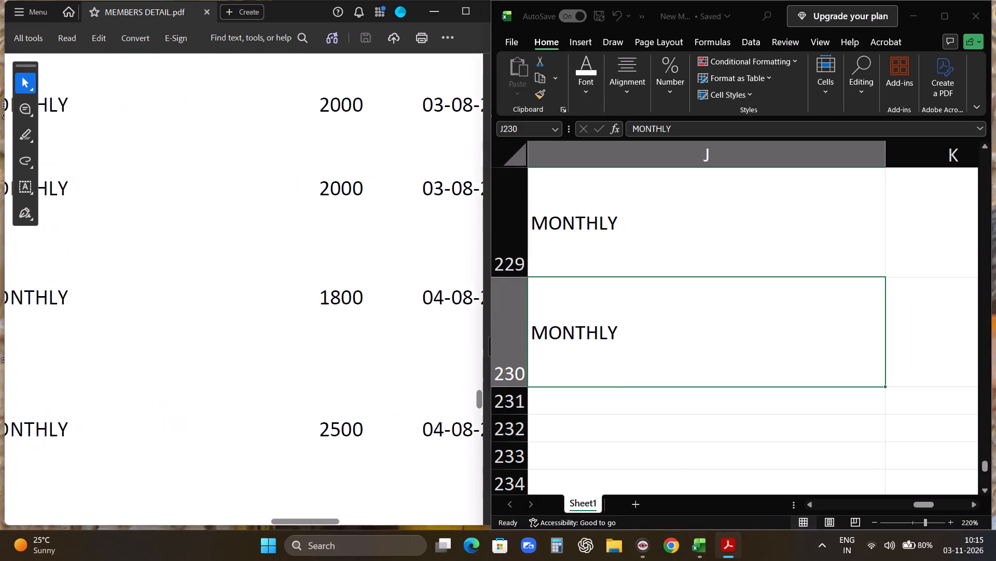
key("Right")
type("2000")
Enter entry 229's three PDF dates in row 230, columns L to N: 03/08/2026, 02/10/2026 and 01/11/2026.
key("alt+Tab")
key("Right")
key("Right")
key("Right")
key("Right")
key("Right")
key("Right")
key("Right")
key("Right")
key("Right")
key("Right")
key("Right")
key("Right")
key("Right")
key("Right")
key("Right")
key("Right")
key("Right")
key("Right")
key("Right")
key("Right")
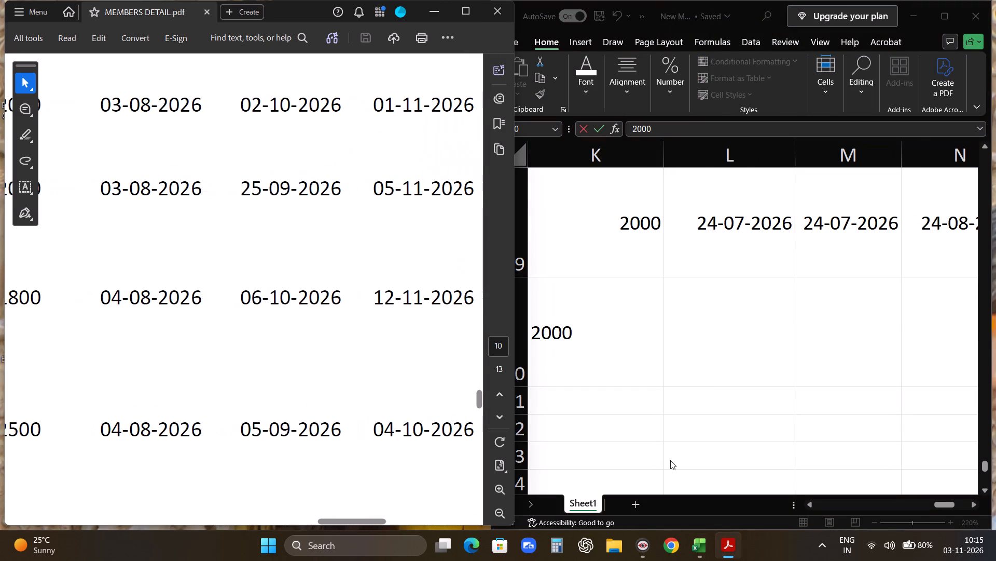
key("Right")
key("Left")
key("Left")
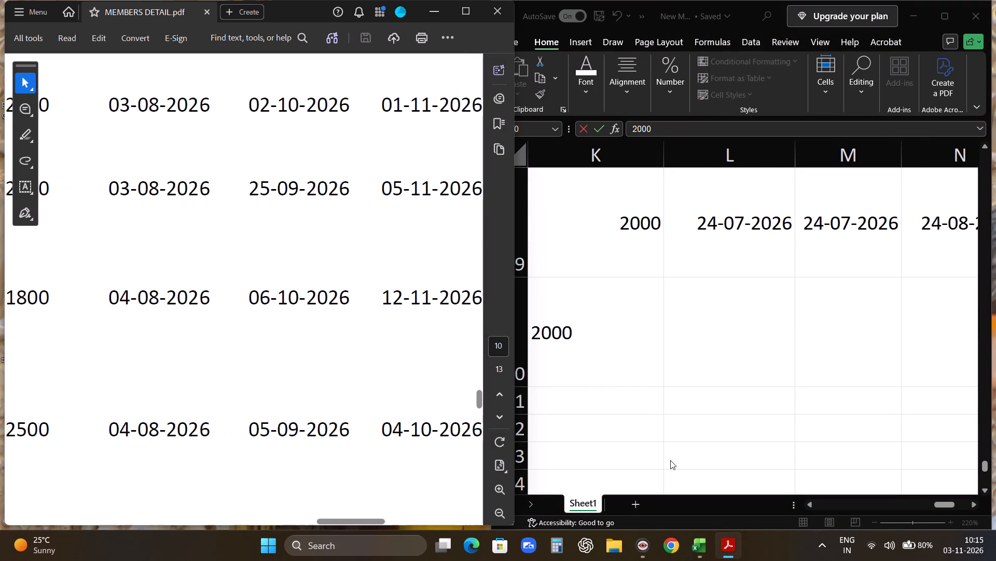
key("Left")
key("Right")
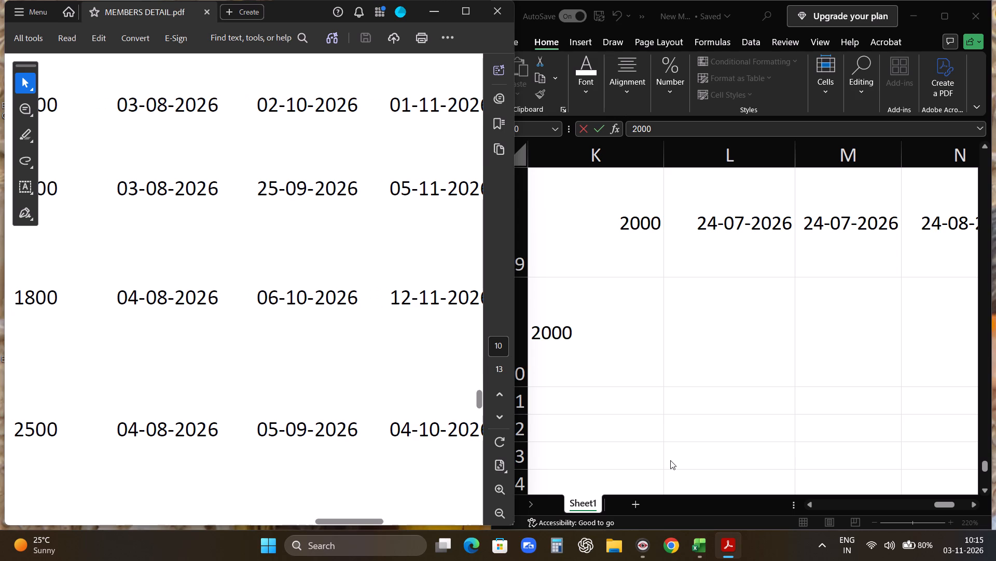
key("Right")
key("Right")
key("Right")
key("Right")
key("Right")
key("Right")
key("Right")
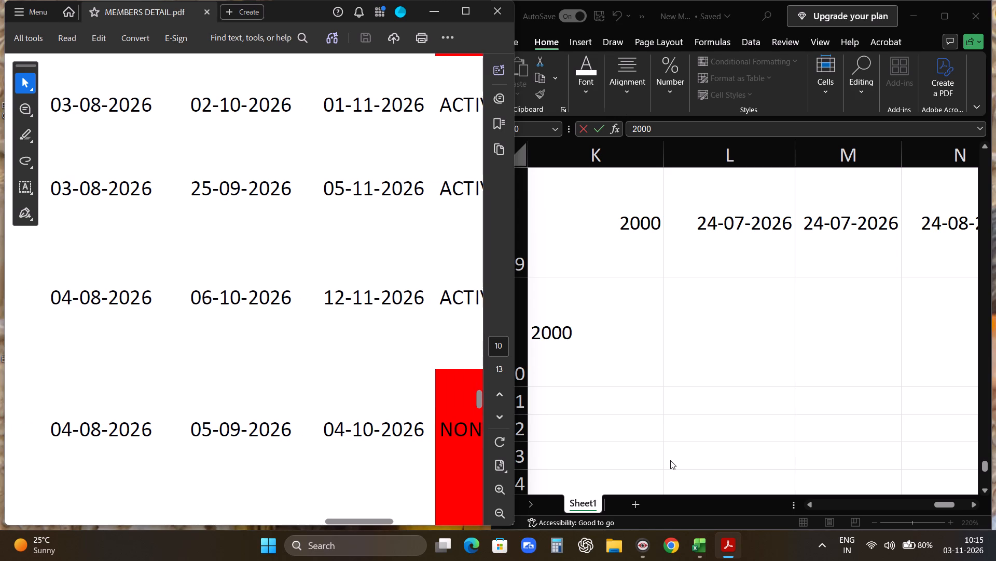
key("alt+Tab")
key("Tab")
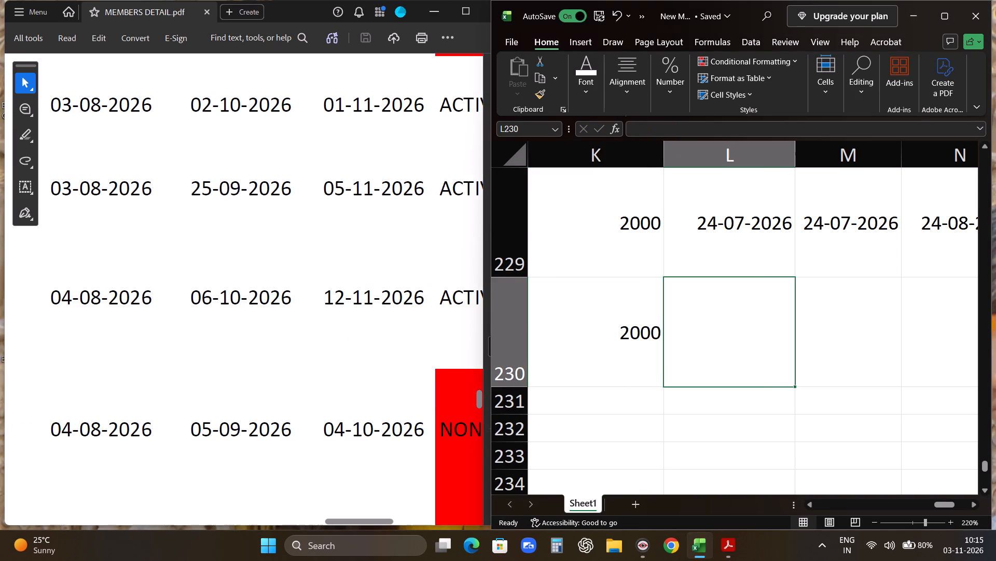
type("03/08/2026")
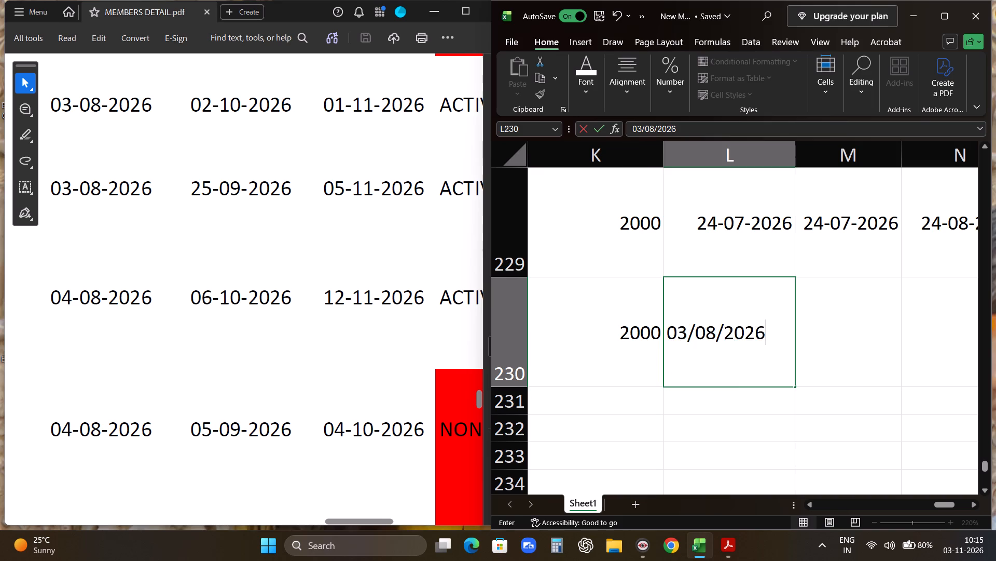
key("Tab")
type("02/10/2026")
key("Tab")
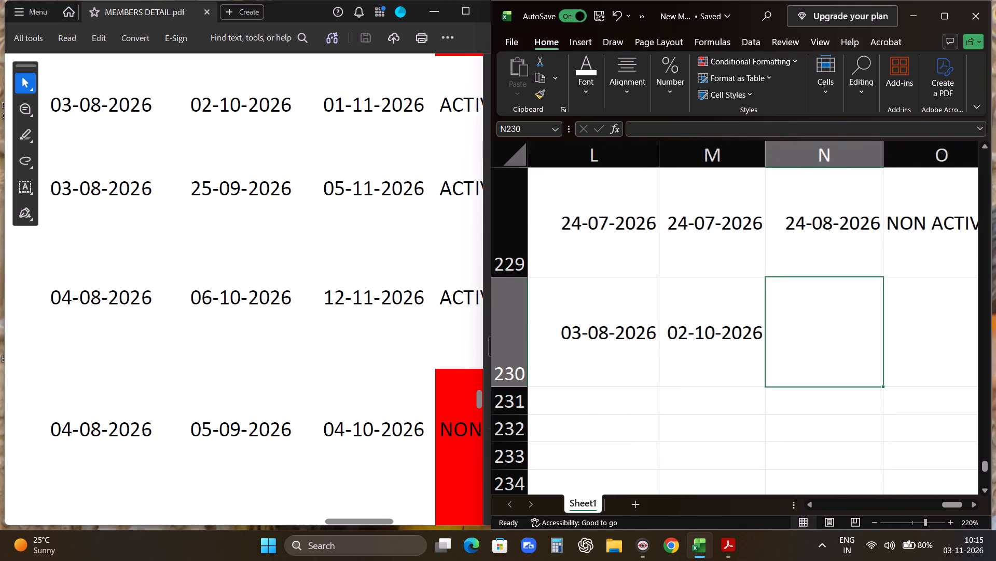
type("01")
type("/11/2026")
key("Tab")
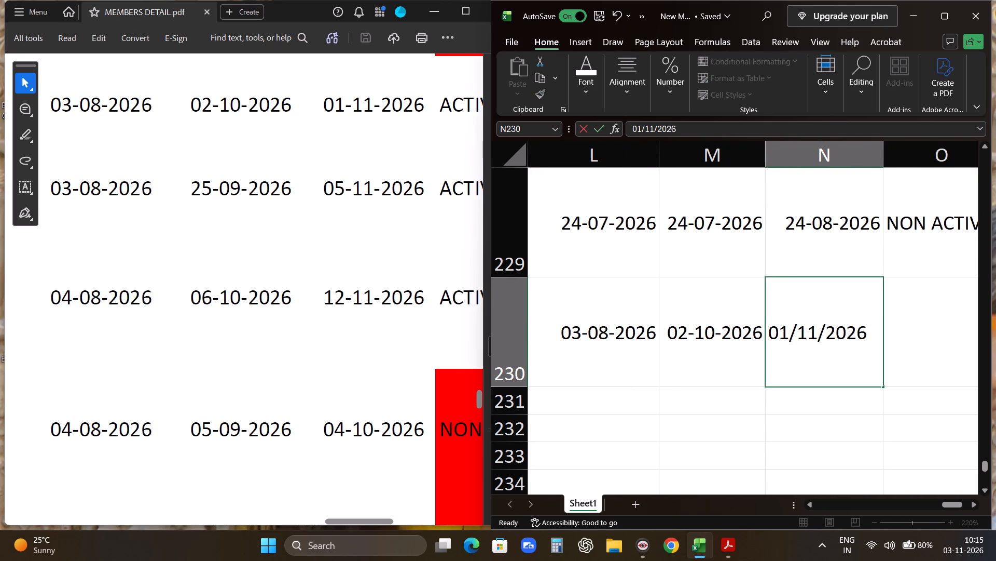
Set entry 229's status in column O of row 230 to ACTIVE, completing the record.
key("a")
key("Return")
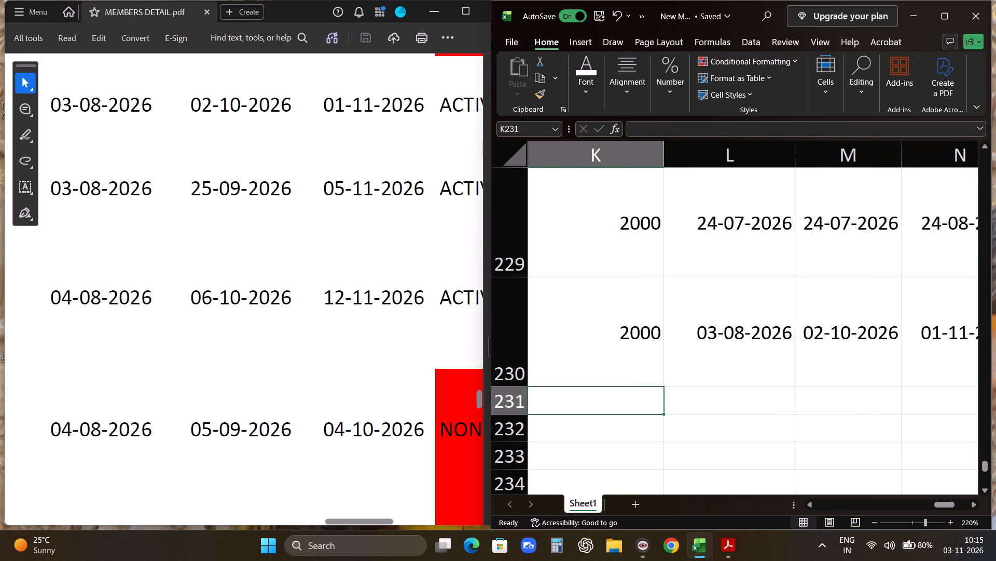
Return to the beginning of the member records in the PDF and locate entry 230's name, date of birth and gender.
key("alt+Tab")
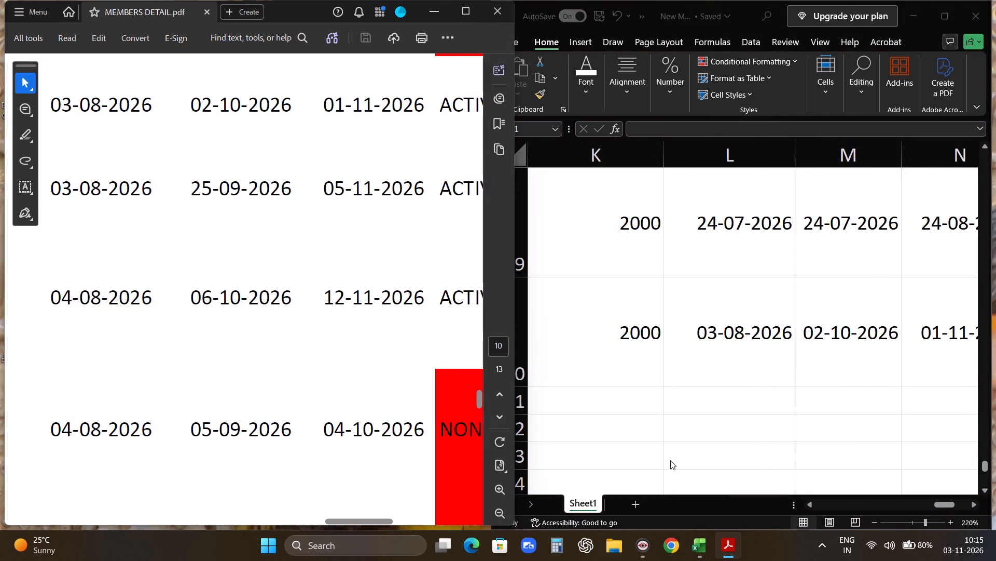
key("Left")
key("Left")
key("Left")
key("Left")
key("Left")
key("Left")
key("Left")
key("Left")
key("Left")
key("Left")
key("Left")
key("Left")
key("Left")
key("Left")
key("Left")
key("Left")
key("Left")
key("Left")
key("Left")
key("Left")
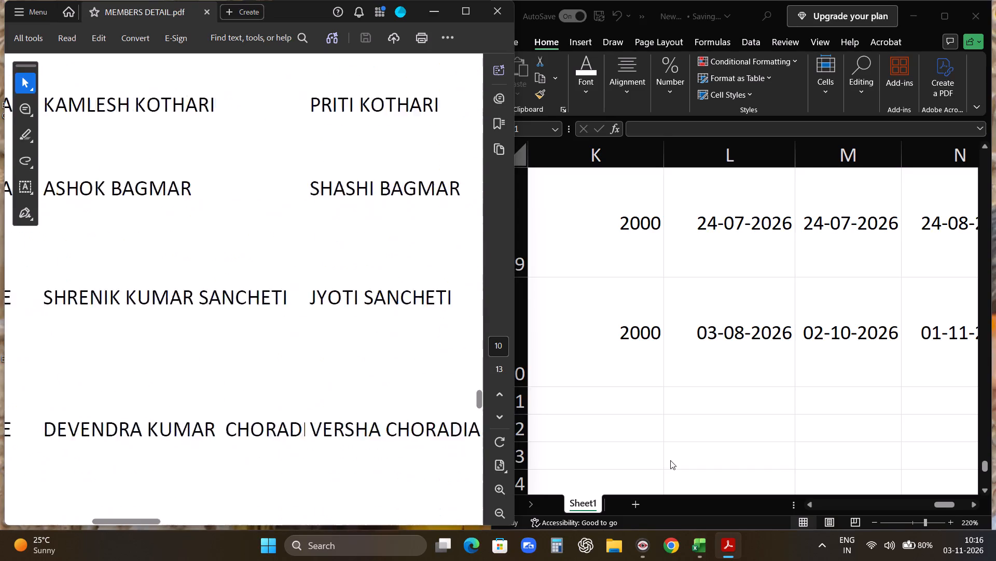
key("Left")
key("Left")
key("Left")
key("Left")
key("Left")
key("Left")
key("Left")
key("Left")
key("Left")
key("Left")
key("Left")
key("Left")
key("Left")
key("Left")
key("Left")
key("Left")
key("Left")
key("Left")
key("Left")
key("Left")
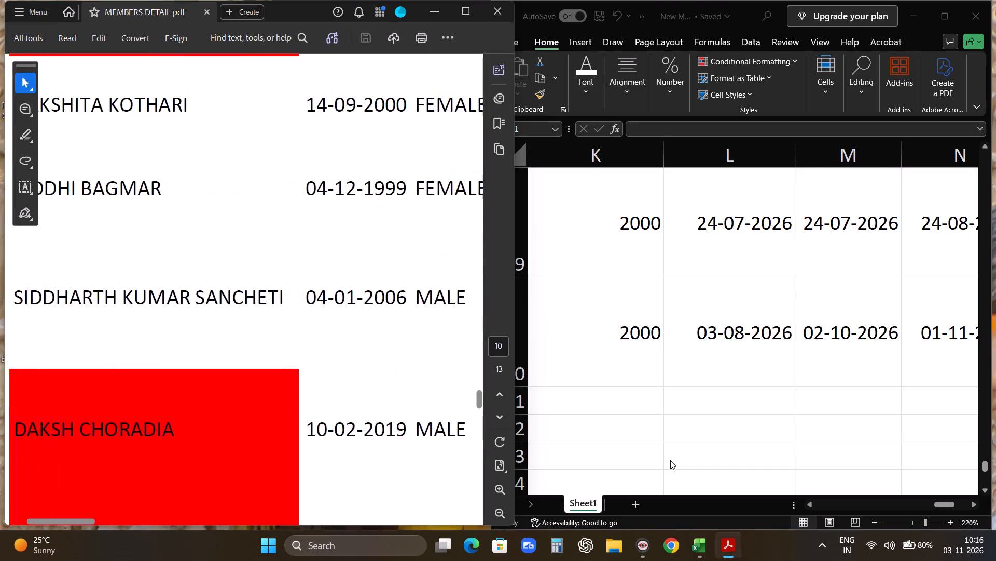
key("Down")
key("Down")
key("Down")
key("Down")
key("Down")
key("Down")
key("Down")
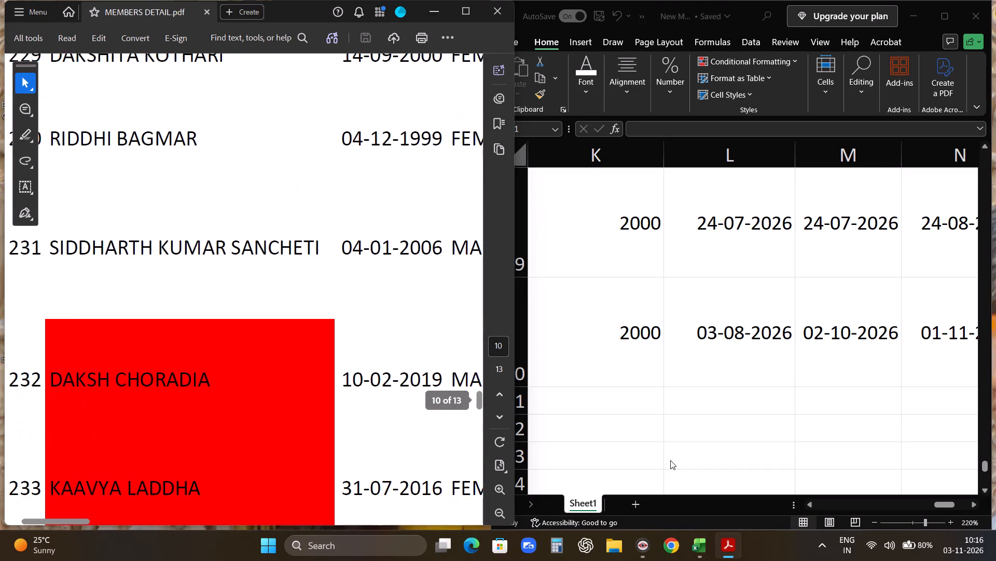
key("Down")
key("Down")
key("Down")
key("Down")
Enter entry 230's name, date of birth and gender FEMALE from the PDF in worksheet row 231, columns B to D.
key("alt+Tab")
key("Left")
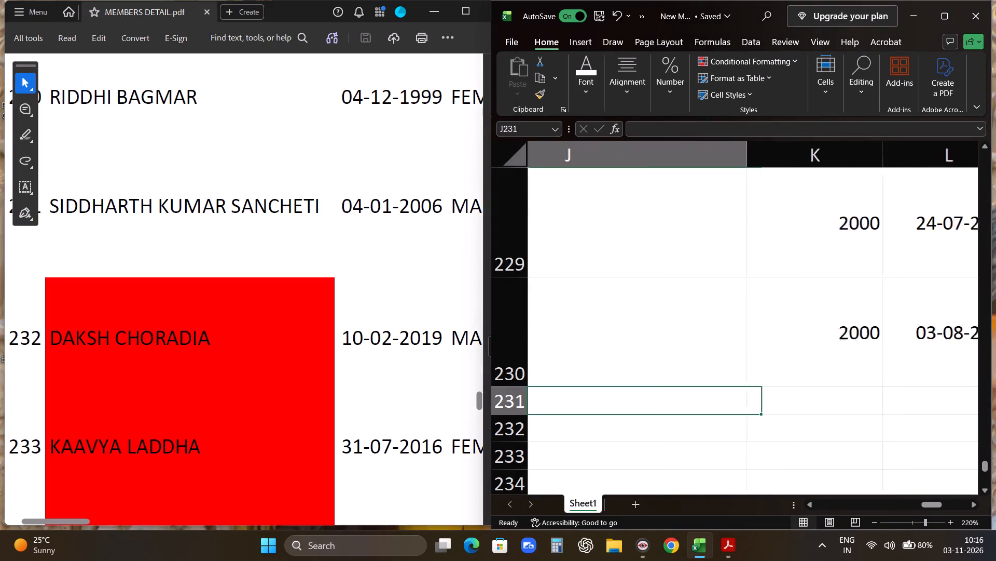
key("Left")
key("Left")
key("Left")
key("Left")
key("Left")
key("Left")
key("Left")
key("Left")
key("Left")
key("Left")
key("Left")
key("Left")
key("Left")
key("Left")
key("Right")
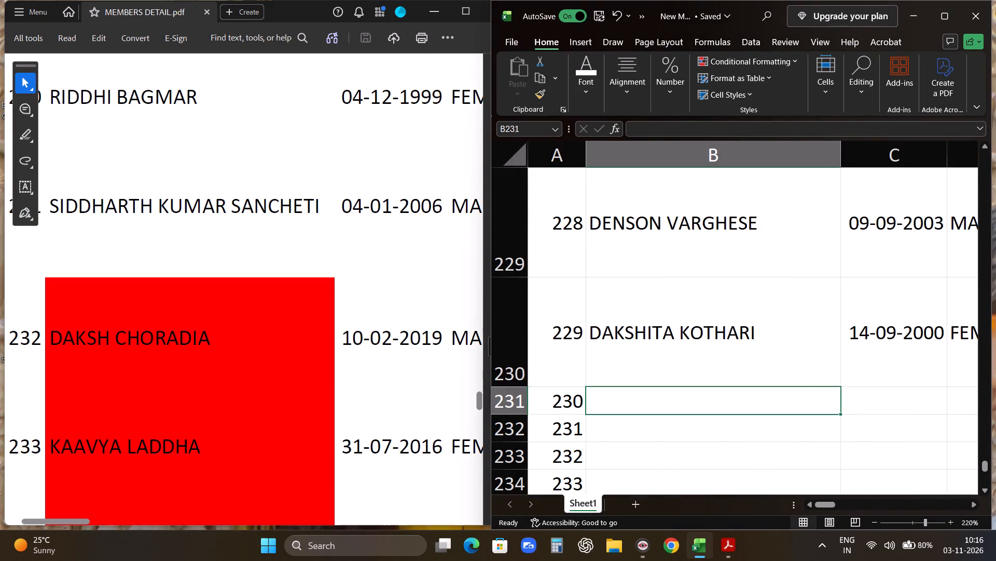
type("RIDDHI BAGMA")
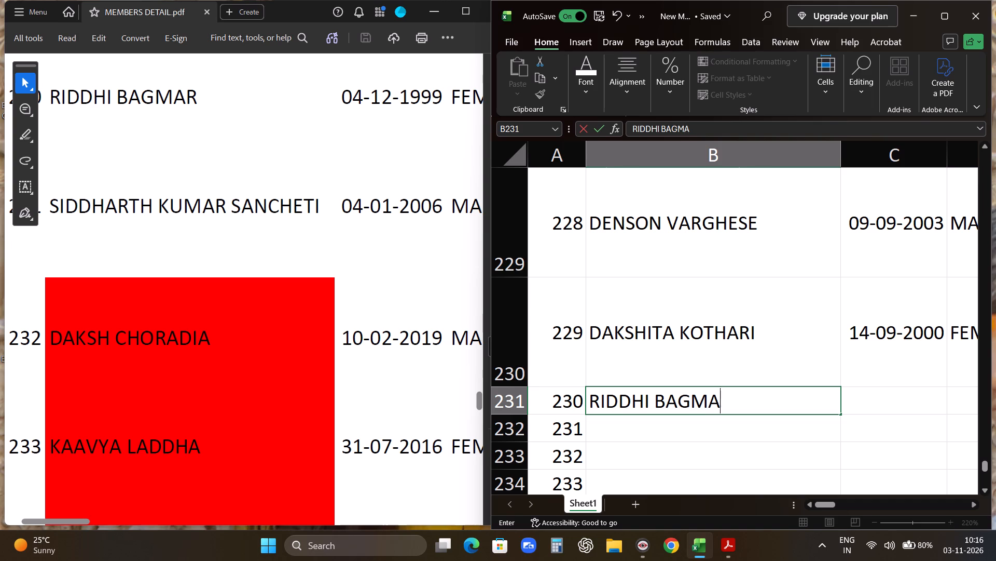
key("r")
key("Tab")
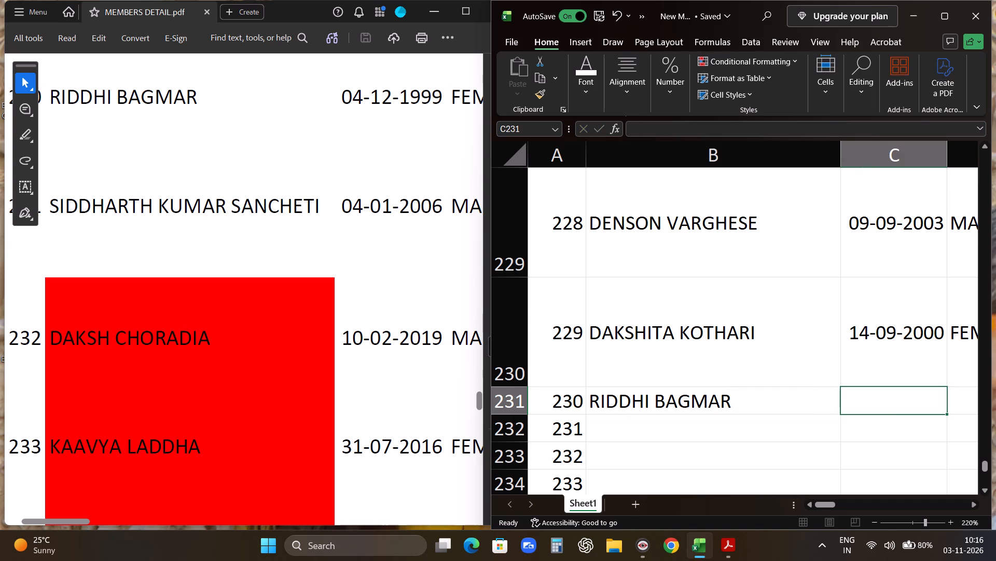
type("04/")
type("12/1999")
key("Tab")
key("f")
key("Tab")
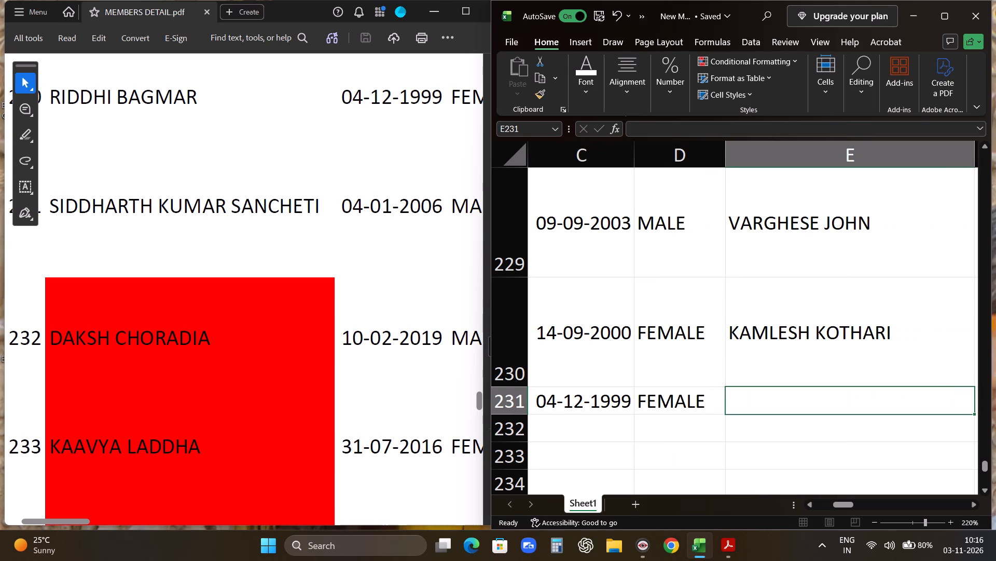
Read entry 230's parents' names in the PDF and enter them in worksheet row 231, columns E and F.
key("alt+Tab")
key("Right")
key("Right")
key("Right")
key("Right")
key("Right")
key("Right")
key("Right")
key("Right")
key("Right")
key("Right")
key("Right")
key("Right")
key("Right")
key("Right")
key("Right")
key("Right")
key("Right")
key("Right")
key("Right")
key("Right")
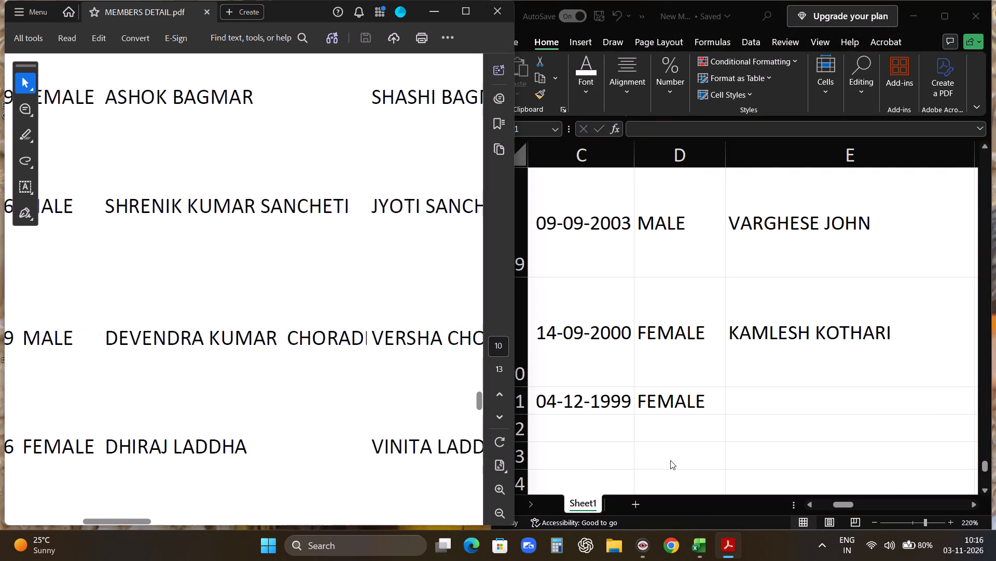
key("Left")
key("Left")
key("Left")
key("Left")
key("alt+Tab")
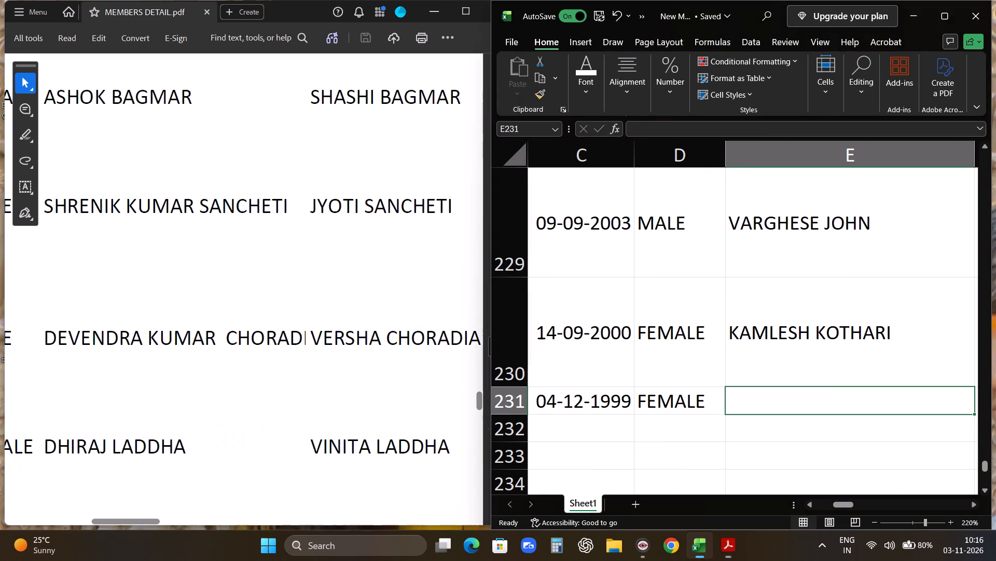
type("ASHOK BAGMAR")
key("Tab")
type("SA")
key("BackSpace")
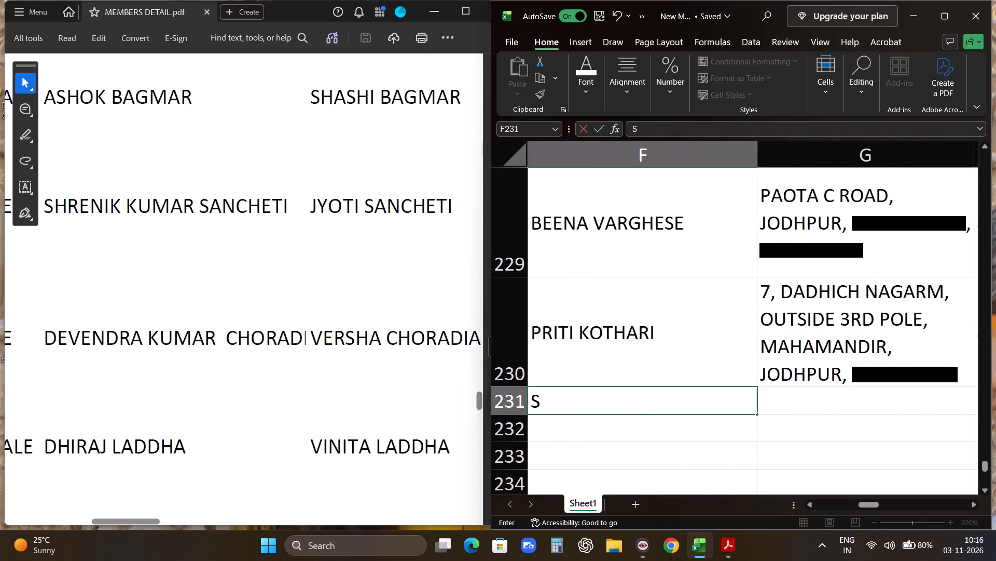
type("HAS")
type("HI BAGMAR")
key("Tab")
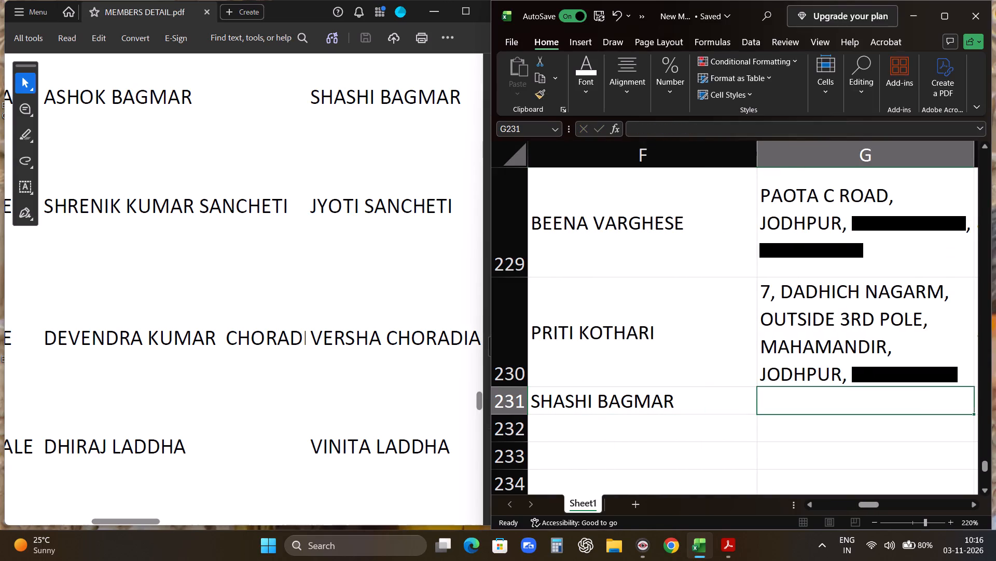
Find entry 230's address in the PDF for column G of worksheet row 231.
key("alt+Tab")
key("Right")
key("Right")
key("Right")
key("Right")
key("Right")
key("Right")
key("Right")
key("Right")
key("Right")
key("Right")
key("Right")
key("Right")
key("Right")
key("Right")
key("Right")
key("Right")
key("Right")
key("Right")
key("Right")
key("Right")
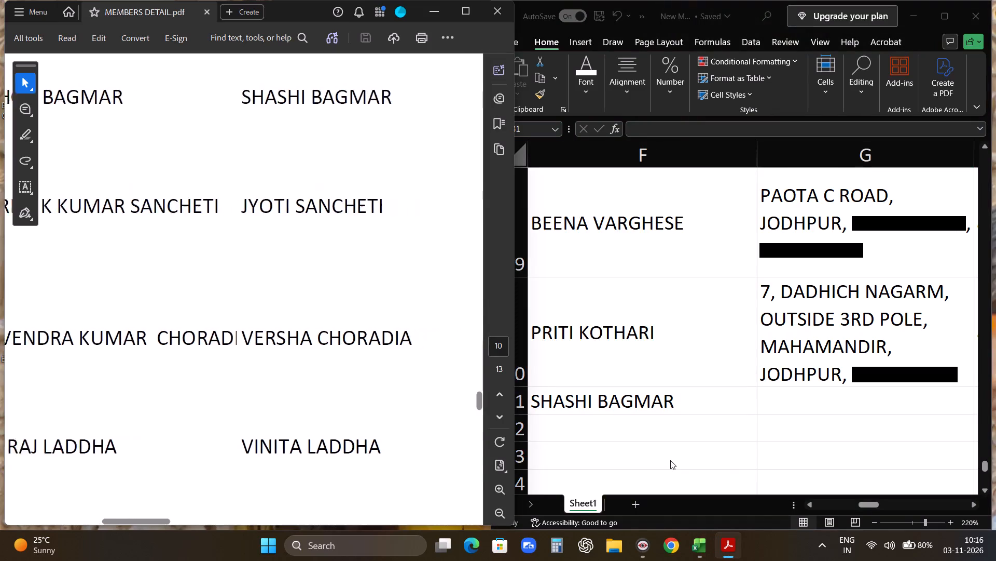
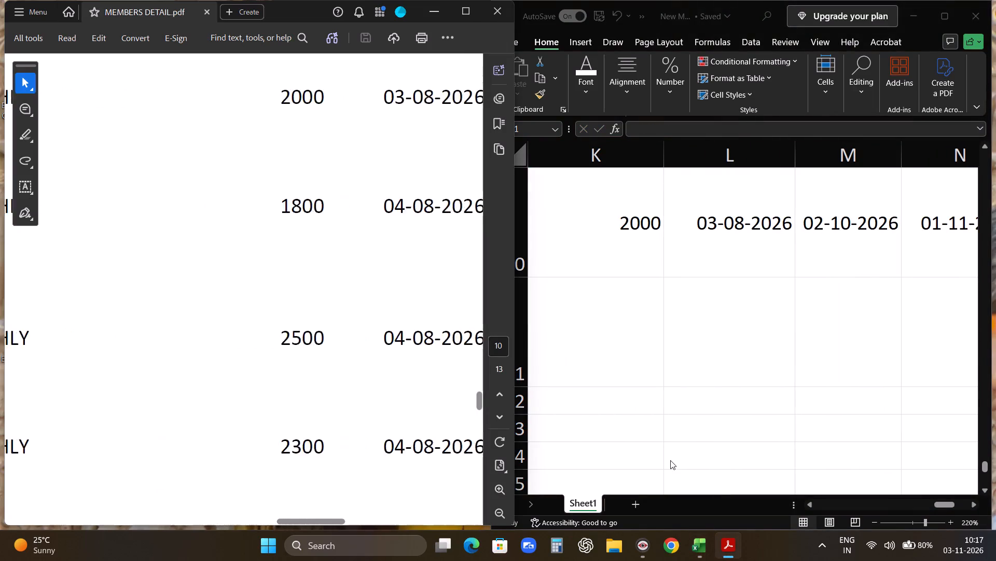
Enter entry 230's amount 2000 and dates 03/08/2026 and 25/09/2026 in worksheet row 231, columns K to M.
key("Right")
key("Right")
key("alt+Tab")
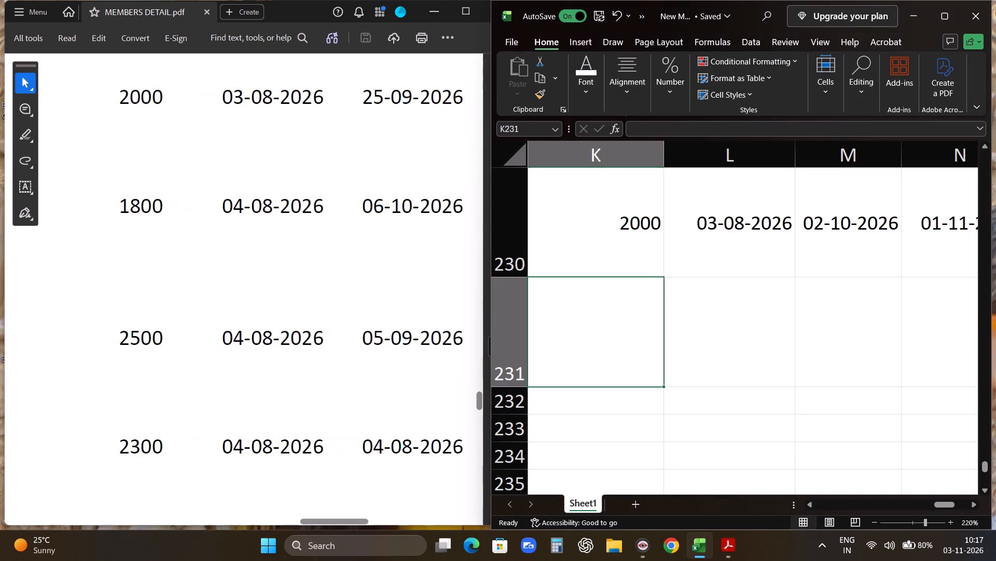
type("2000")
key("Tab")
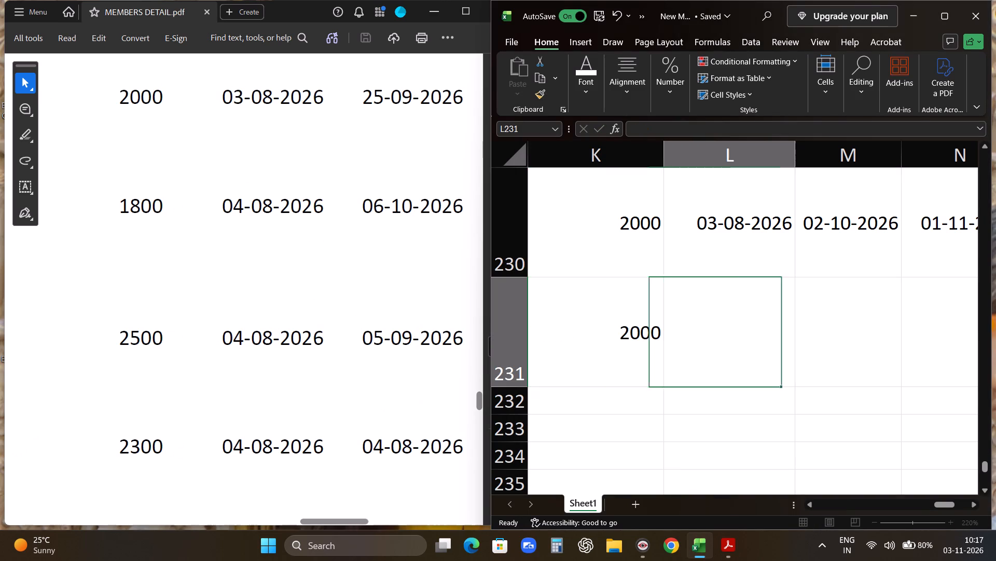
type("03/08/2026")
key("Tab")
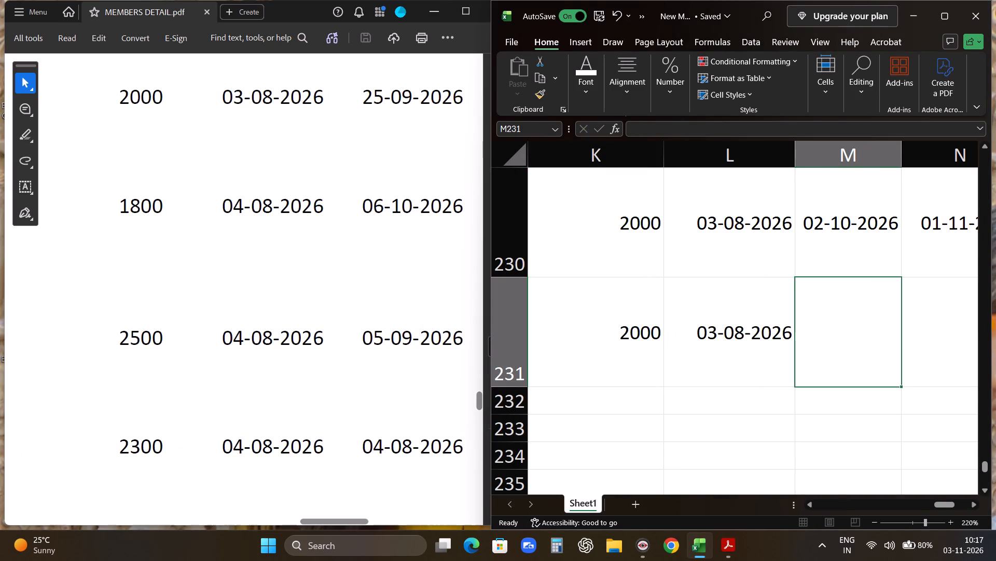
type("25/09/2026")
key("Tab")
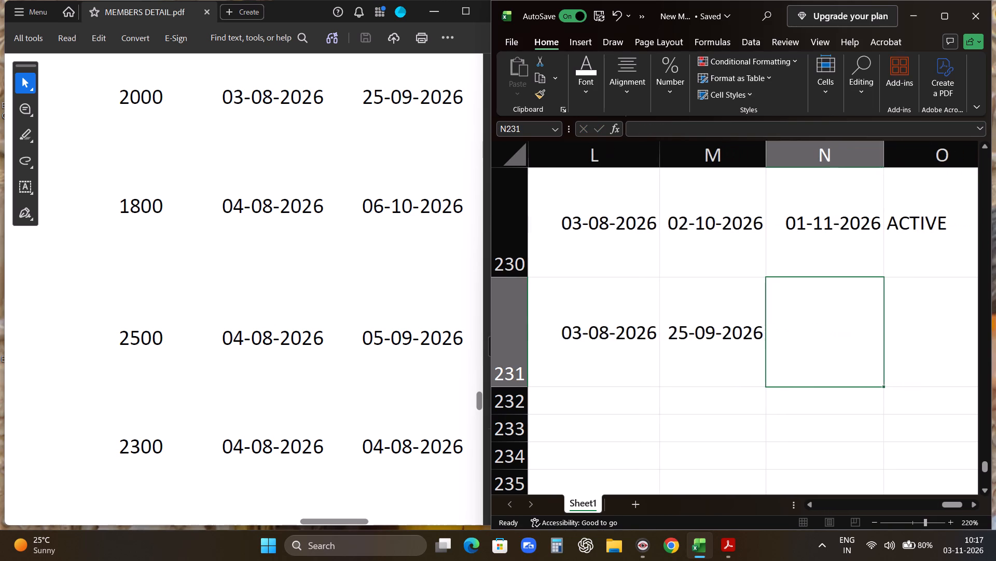
Find entry 230's last date and status in the PDF and enter 05/11/2026 and ACTIVE in worksheet row 231, columns N and O.
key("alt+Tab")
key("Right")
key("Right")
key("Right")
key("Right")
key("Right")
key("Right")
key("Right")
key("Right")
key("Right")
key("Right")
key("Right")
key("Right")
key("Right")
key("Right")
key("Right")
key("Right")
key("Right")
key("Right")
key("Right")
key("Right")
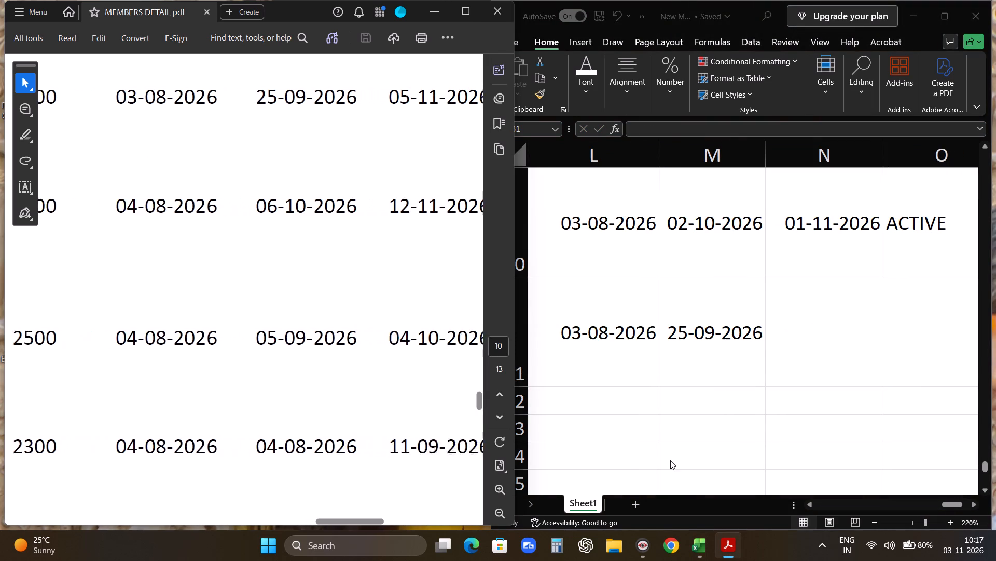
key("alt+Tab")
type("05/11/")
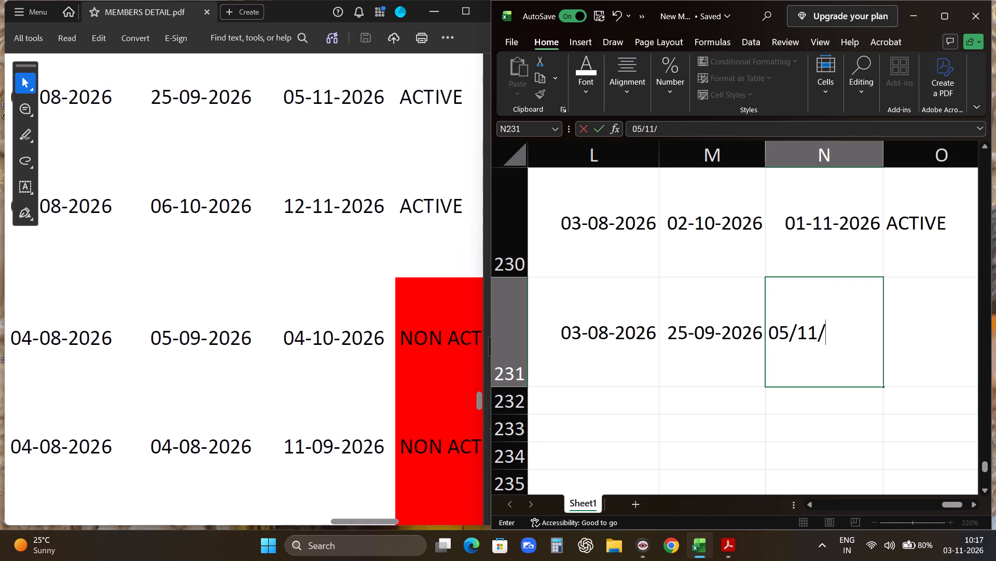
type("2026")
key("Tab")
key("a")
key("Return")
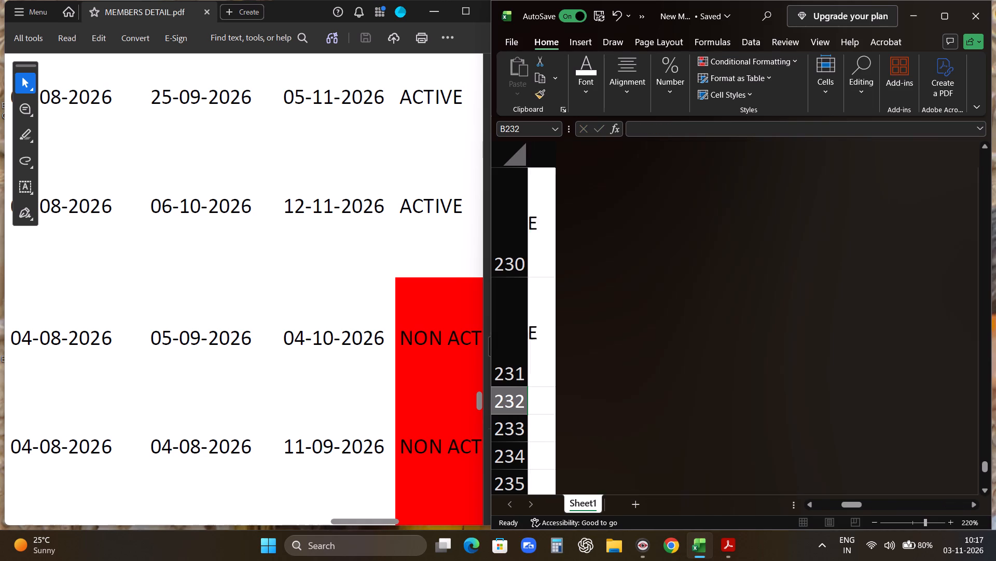
Return to the beginning of the member records in the PDF and locate entry 231's name, date of birth and gender.
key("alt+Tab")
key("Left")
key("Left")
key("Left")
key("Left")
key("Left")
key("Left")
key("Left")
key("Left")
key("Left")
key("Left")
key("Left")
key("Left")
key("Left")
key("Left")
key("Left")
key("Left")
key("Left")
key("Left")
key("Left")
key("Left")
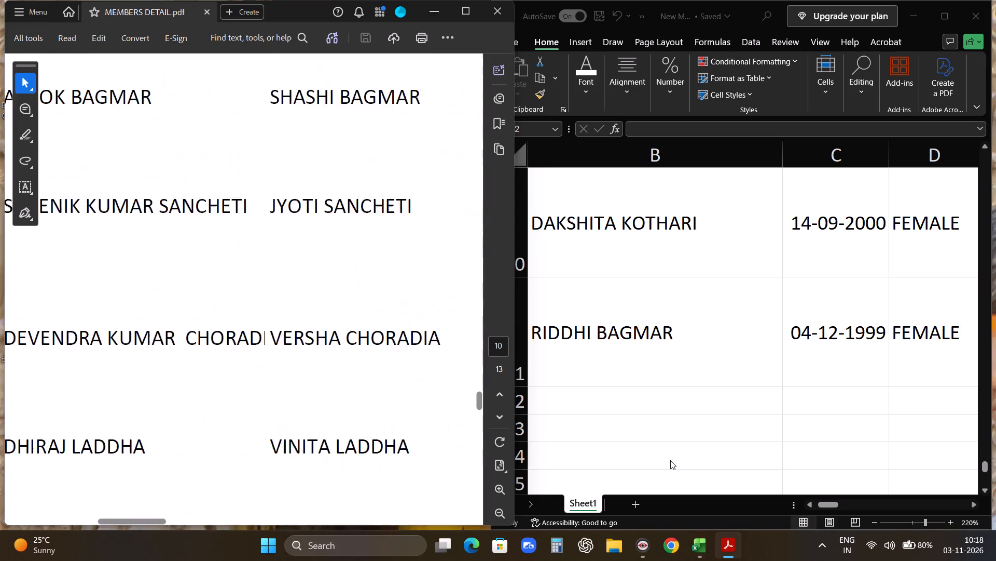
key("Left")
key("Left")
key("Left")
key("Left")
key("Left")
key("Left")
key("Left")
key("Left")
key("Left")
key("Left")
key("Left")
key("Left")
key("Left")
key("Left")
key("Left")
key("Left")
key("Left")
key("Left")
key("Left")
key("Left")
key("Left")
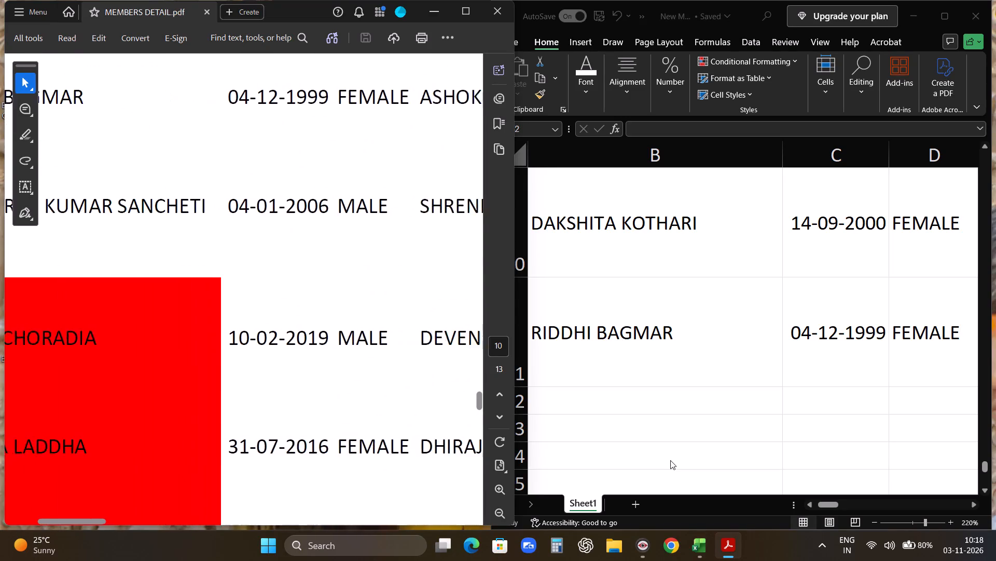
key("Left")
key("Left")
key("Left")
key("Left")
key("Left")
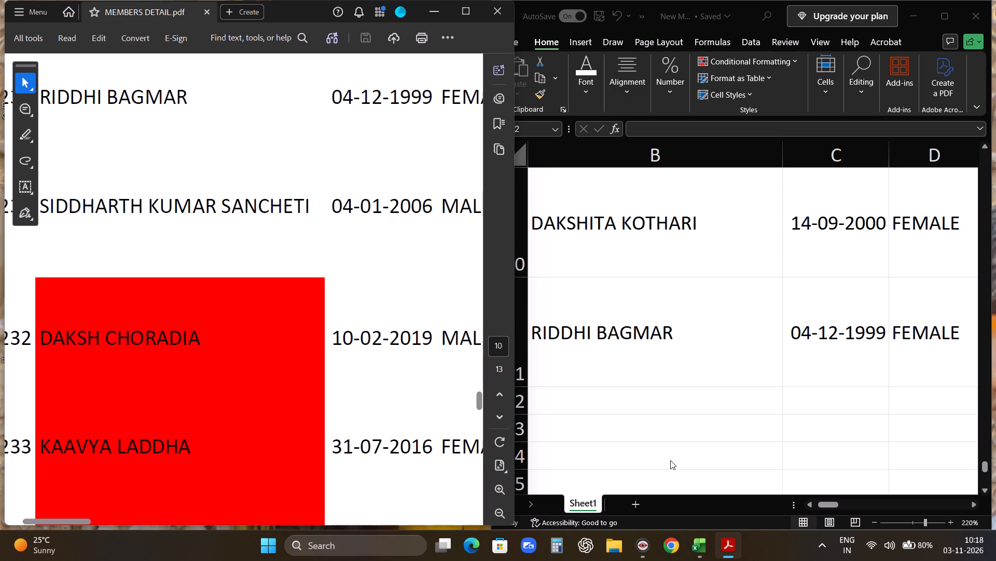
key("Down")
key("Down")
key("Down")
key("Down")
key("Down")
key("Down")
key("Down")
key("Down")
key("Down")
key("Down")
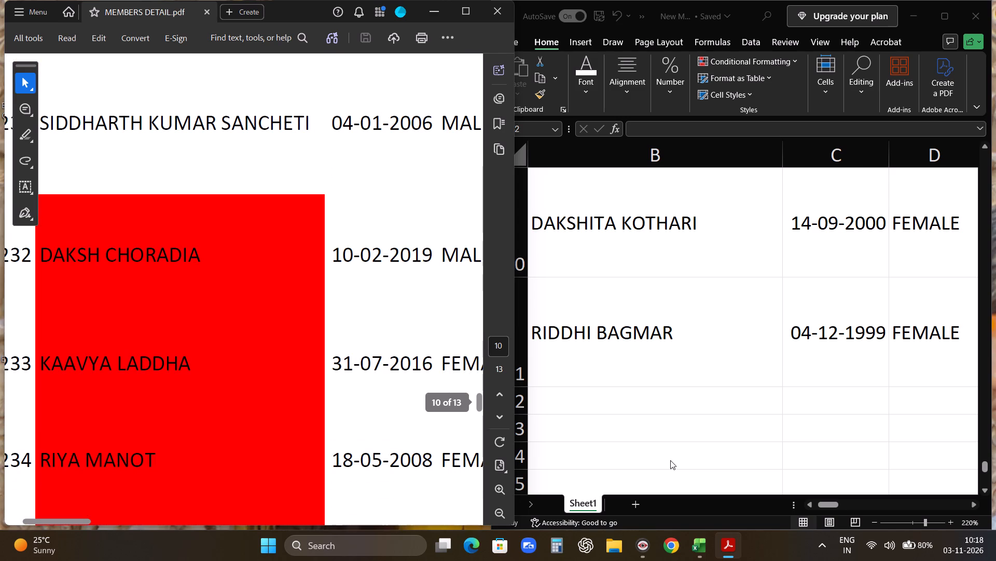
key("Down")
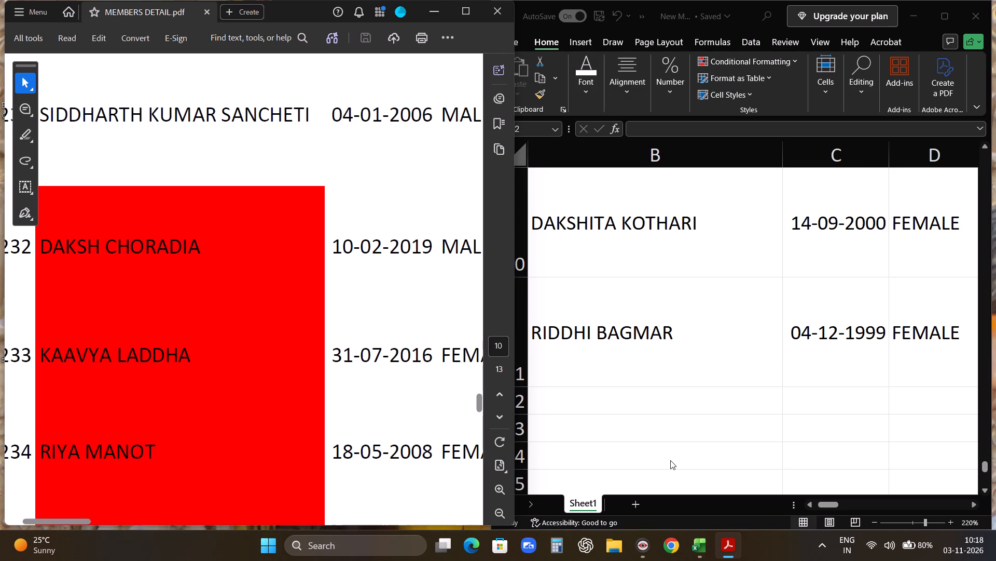
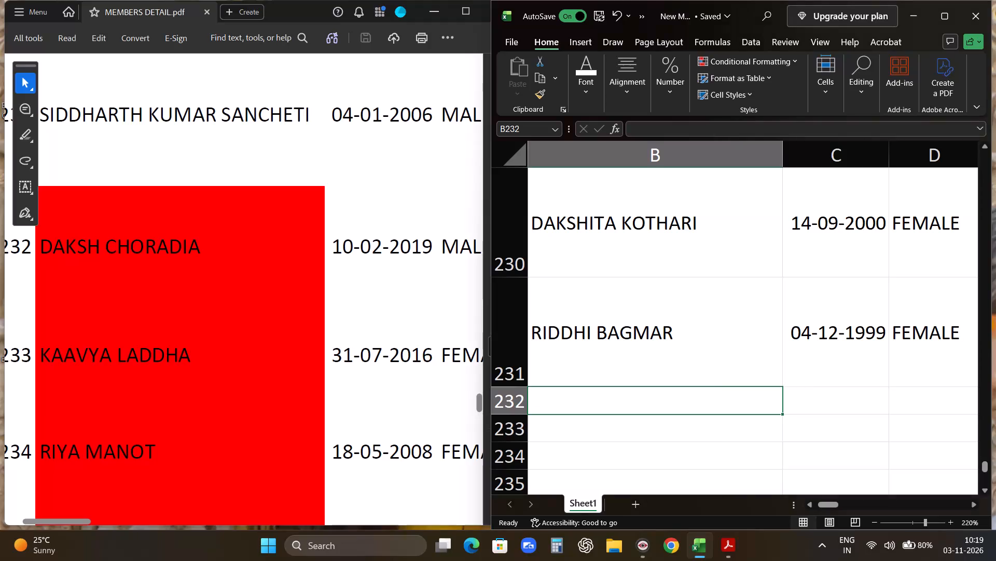
Enter entry 231's member name in worksheet cell B232 and widen column B to fit it.
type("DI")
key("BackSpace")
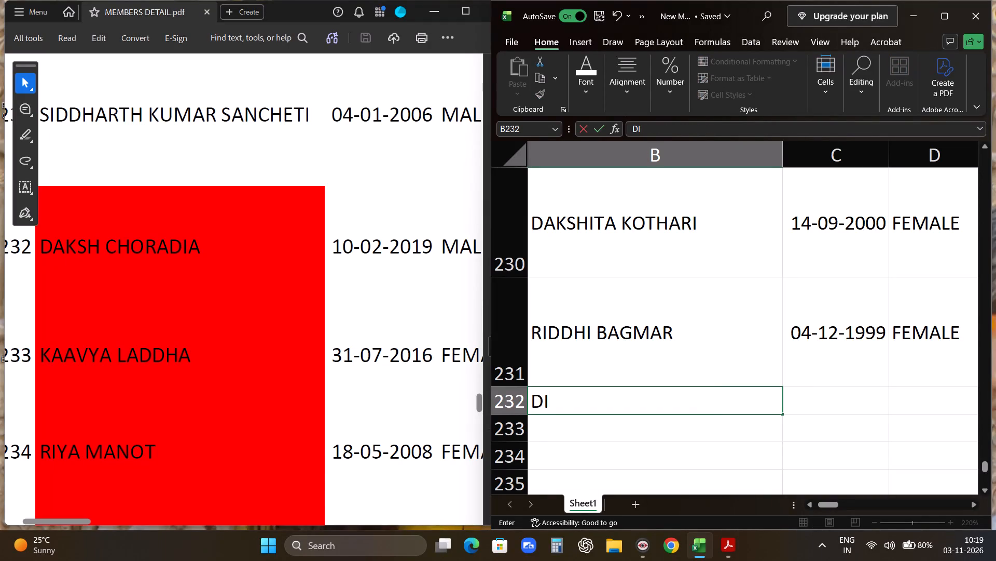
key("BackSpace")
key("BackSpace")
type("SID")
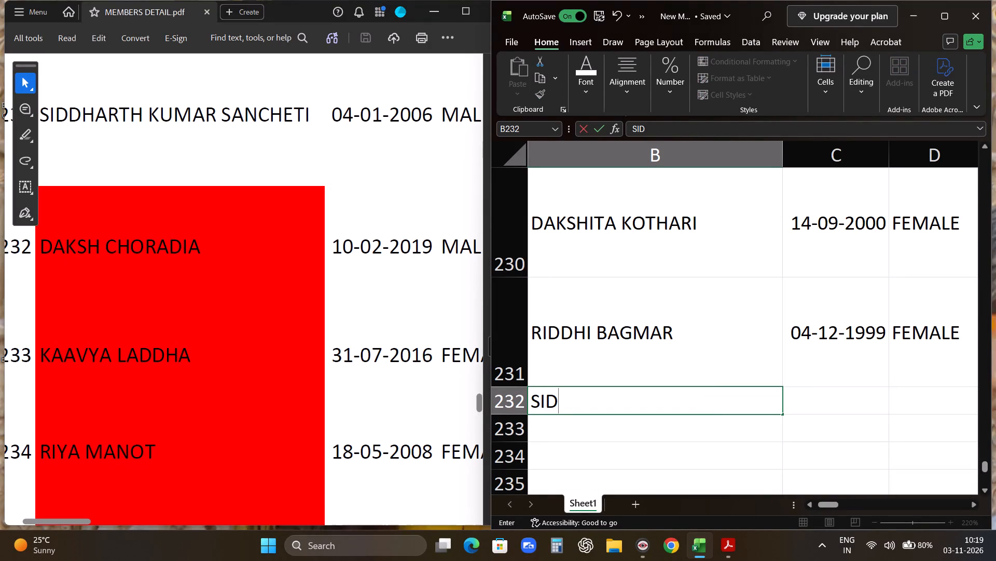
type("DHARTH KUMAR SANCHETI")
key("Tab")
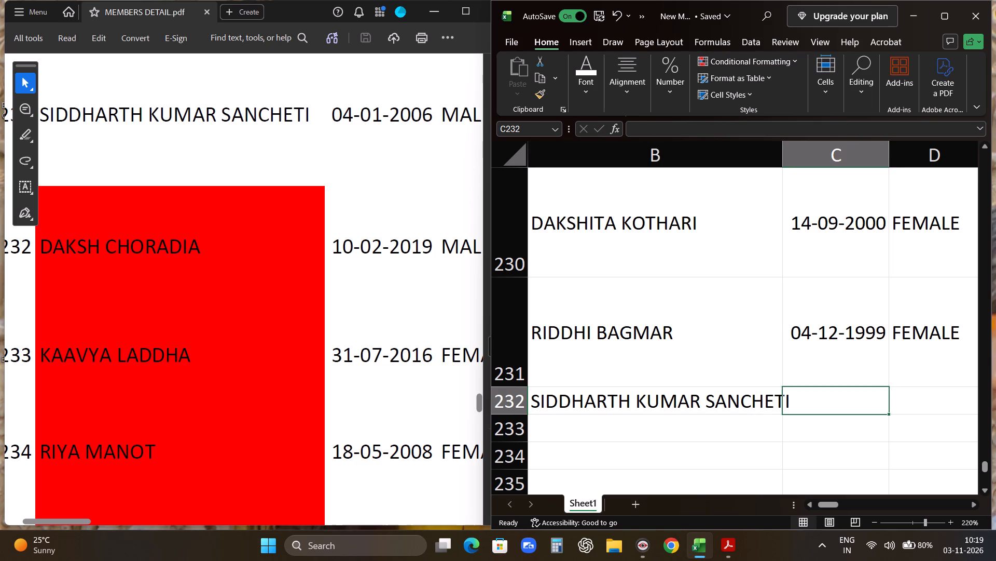
double_click(780, 159)
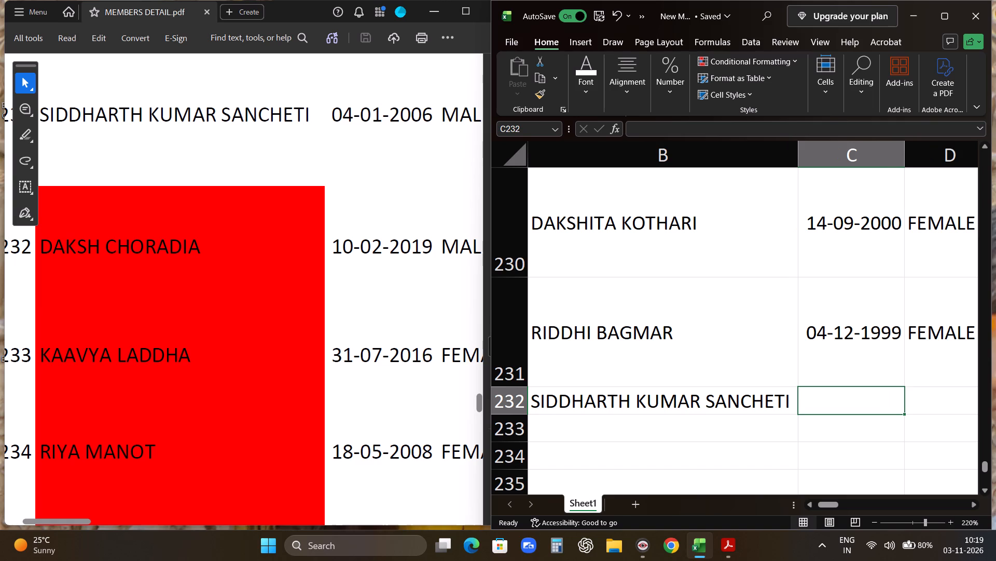
Enter entry 231's date of birth and the gender MALE in worksheet row 232, columns C and D.
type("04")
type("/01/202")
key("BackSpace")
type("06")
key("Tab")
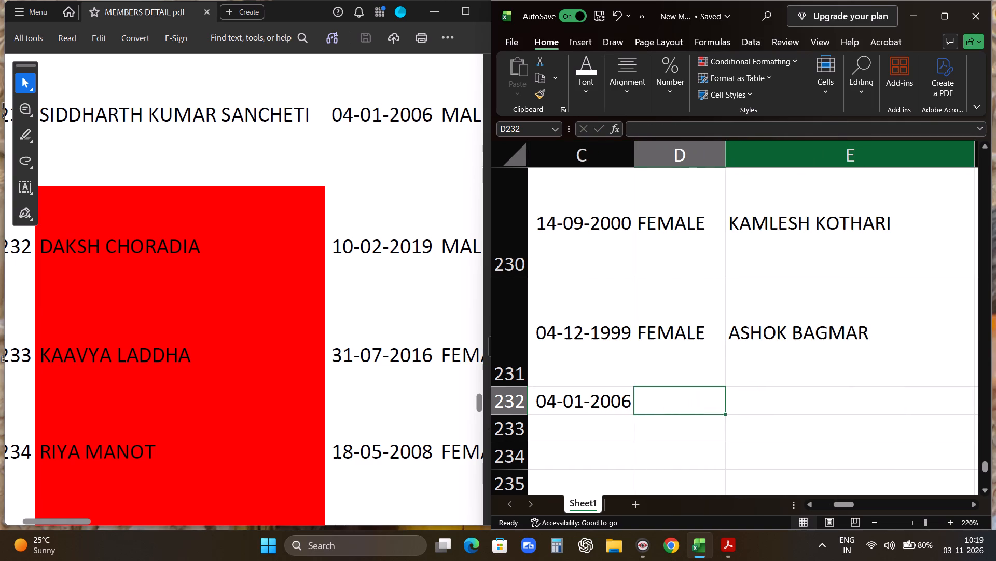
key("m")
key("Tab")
Find entry 231's two parent names in the PDF and enter them in worksheet row 232, columns E and F.
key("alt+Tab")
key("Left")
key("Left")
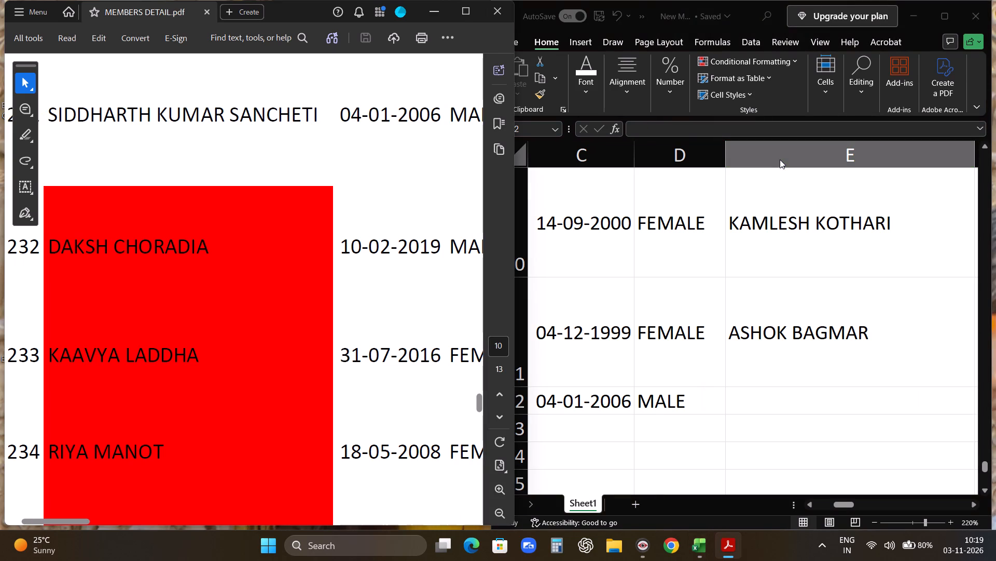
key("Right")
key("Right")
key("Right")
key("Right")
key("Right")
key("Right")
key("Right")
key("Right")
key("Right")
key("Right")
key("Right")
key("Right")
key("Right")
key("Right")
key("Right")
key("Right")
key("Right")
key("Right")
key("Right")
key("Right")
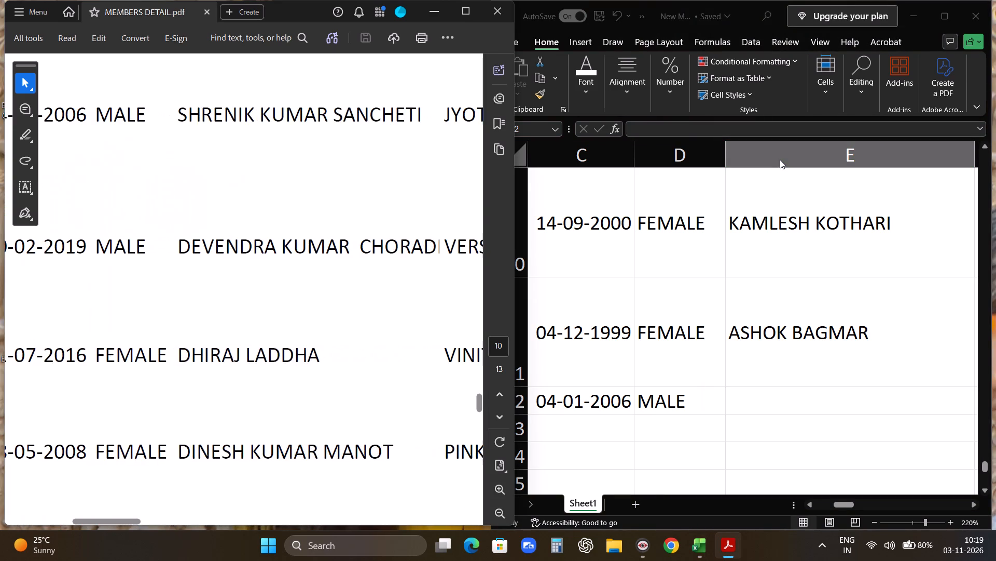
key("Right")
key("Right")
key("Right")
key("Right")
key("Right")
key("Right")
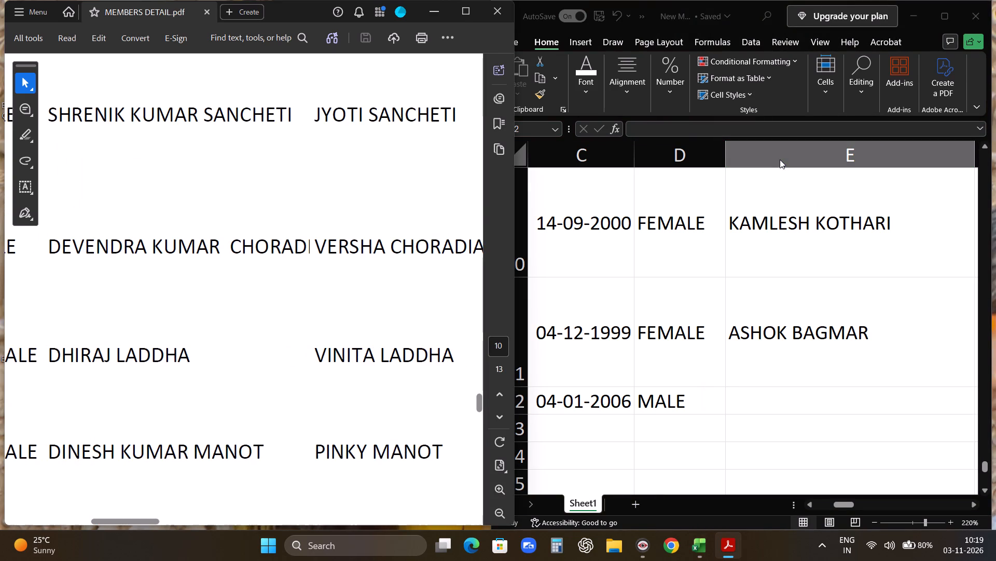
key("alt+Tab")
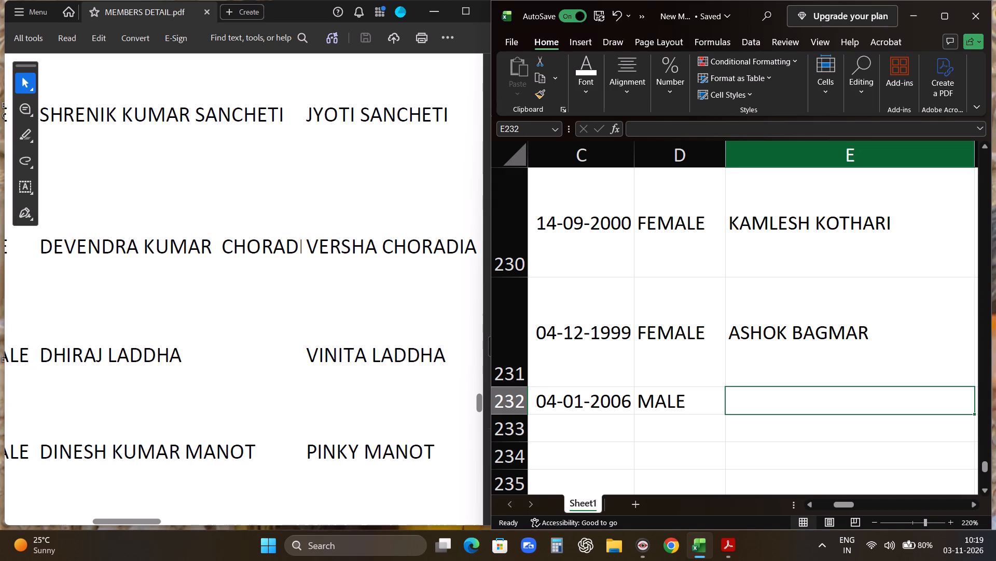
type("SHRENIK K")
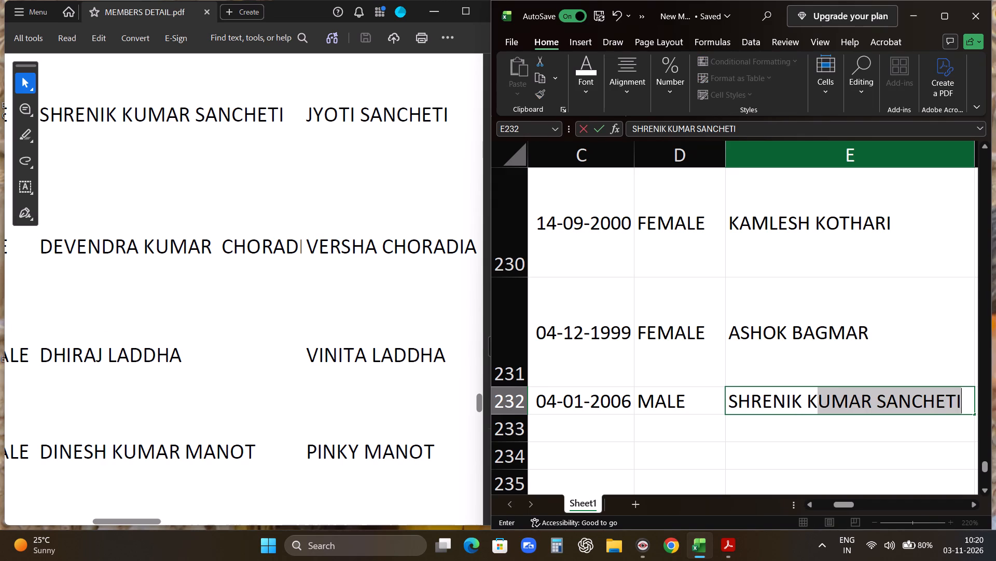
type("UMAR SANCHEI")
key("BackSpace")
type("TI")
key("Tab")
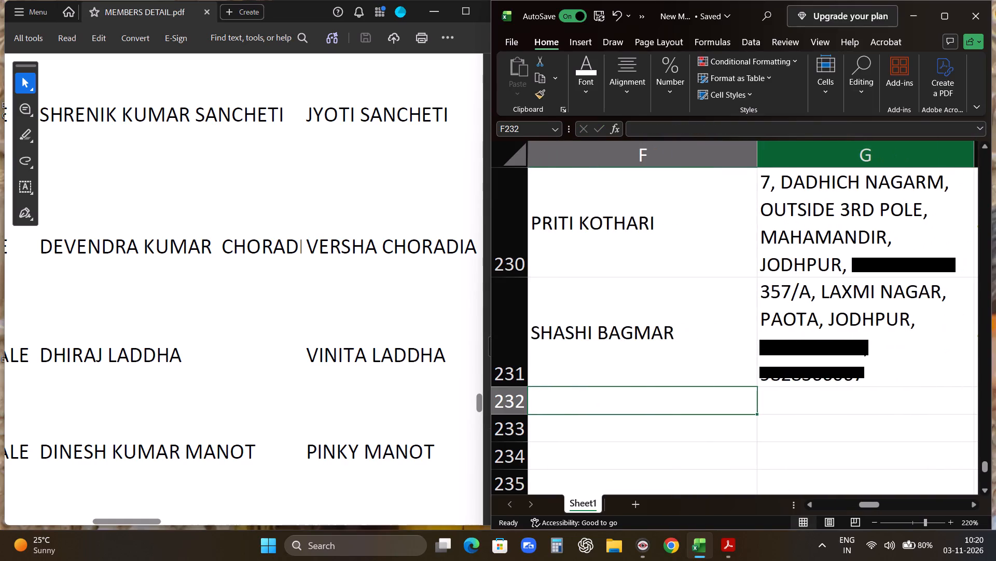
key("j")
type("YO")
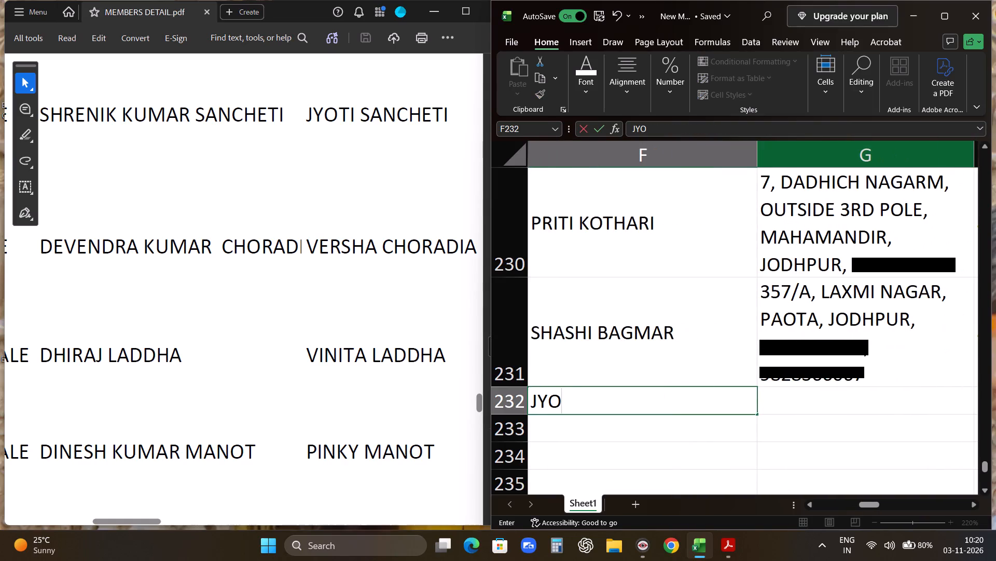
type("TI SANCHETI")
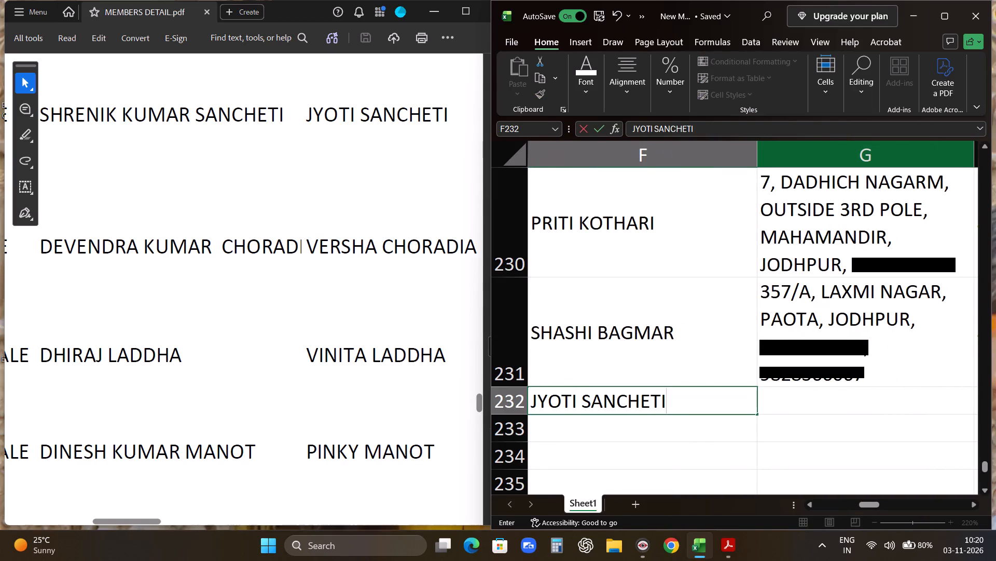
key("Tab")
Switch to the PDF and locate entry 231's full address and time slot.
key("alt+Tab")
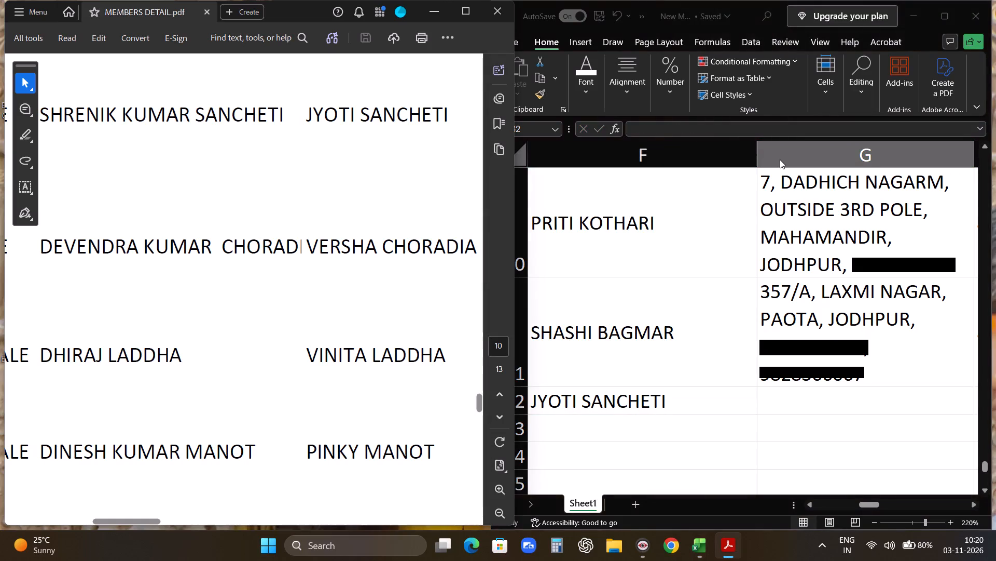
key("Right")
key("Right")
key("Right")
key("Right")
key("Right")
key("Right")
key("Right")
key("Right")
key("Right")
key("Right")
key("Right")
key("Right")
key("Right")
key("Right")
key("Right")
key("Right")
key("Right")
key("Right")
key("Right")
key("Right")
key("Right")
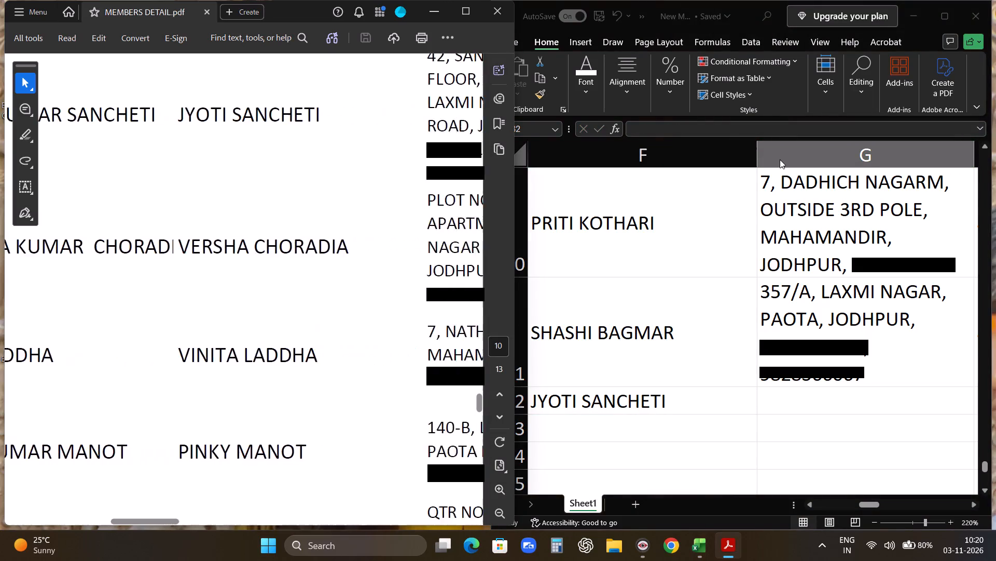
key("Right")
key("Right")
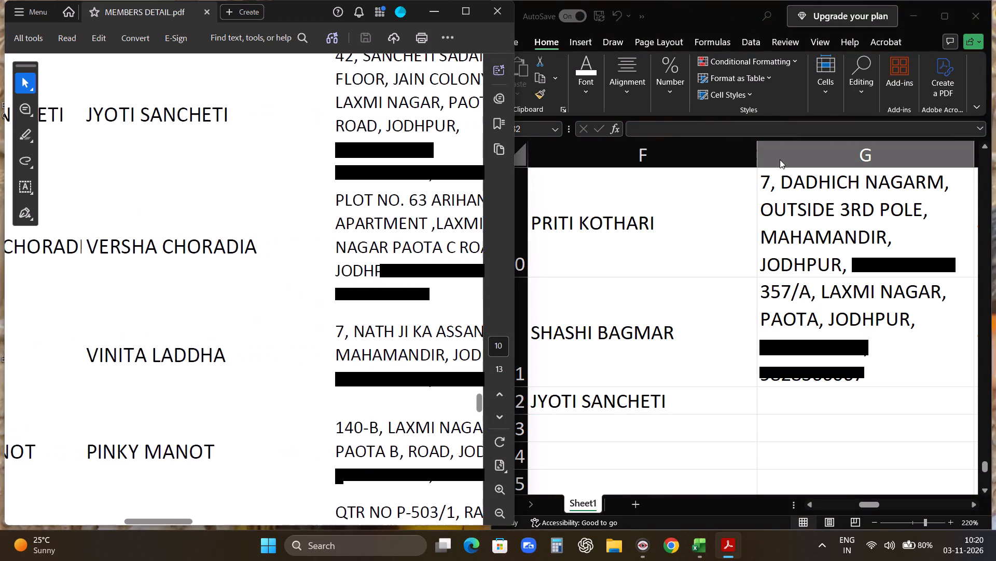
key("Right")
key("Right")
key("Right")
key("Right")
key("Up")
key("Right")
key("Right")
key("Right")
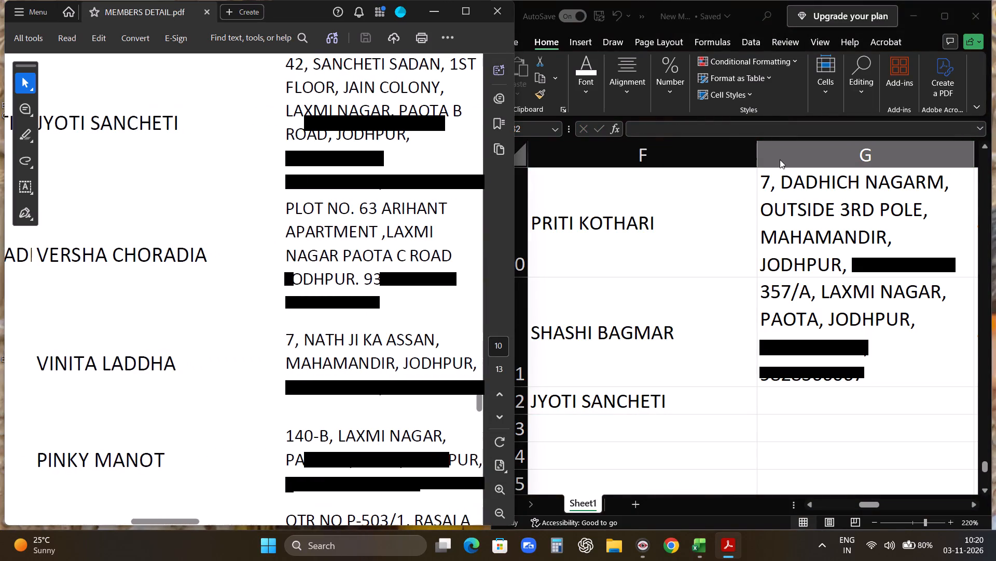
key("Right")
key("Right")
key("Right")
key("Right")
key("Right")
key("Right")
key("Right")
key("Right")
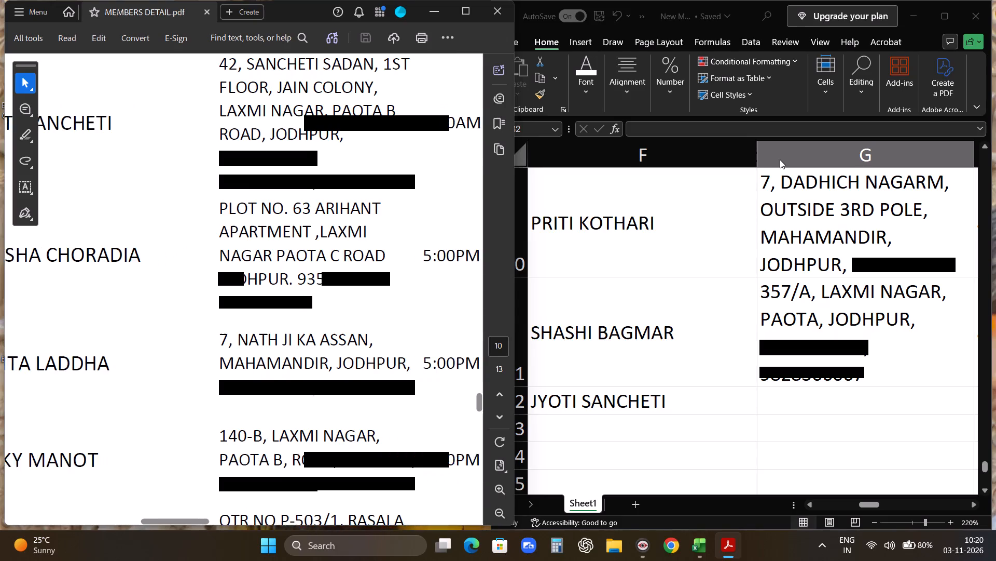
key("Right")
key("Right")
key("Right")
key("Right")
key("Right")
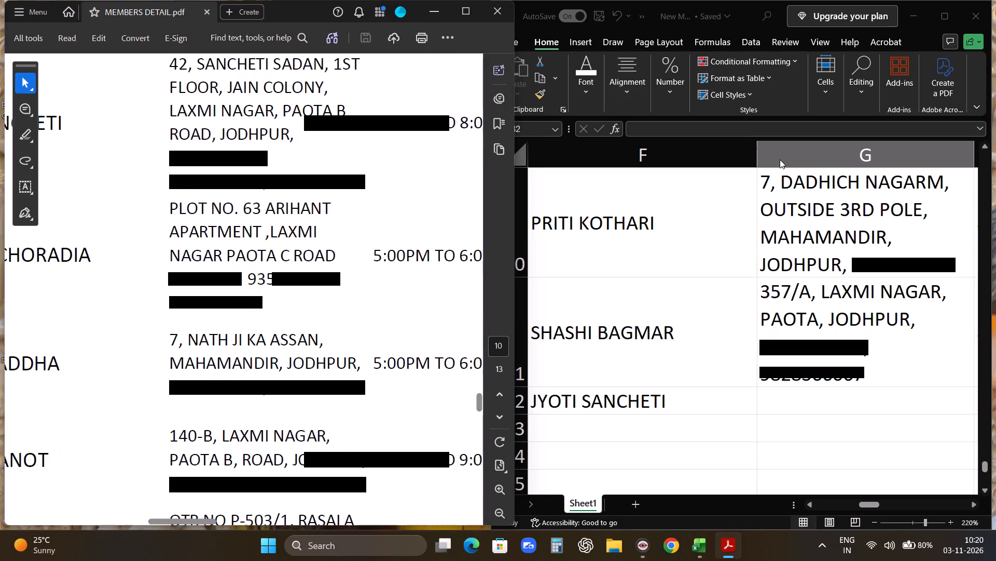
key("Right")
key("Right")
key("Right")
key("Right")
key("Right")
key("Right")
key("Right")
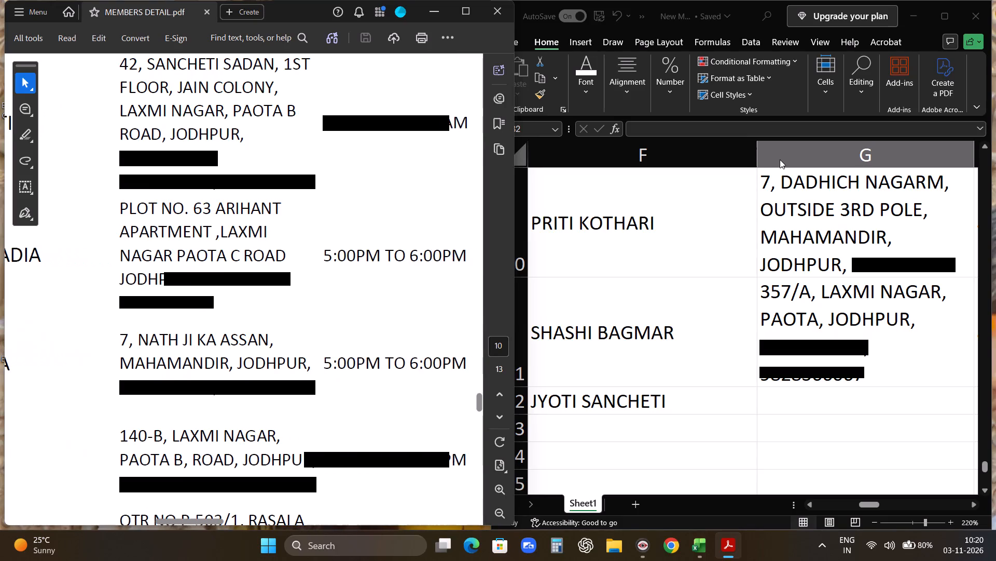
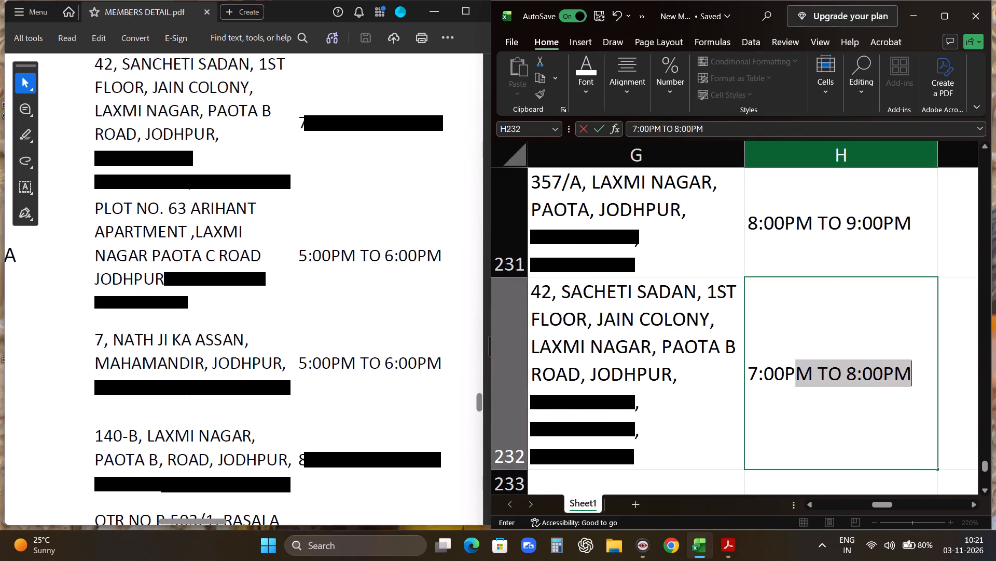
Enter entry 231's time slot 7:00AM TO 8:00AM in worksheet cell H232.
key("BackSpace")
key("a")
key("BackSpace")
key("BackSpace")
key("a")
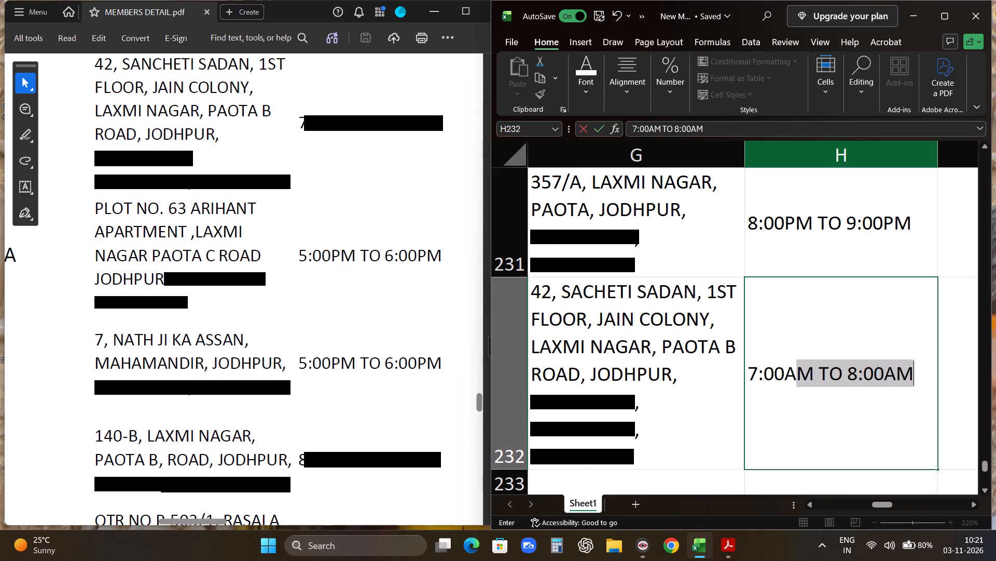
key("Tab")
Find entry 231's identification number in the PDF and enter it with MONTHLY in worksheet row 232, columns I and J.
key("alt+Tab")
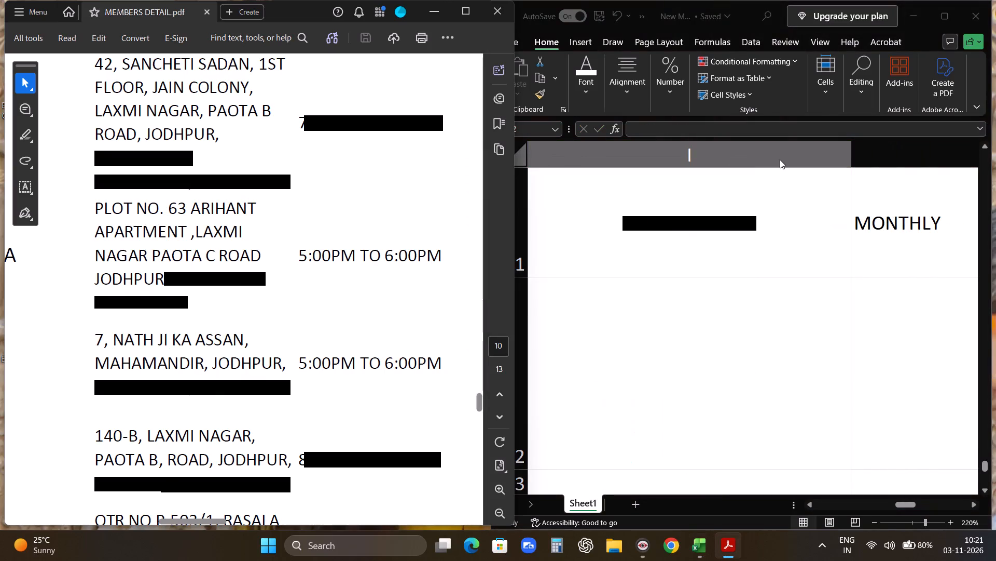
key("Right")
key("Right")
key("Right")
key("Right")
key("Right")
key("Right")
key("Right")
key("Right")
key("Right")
key("Right")
key("Right")
key("Right")
key("Right")
key("Right")
key("Right")
key("Right")
key("Right")
key("Right")
key("Right")
key("Right")
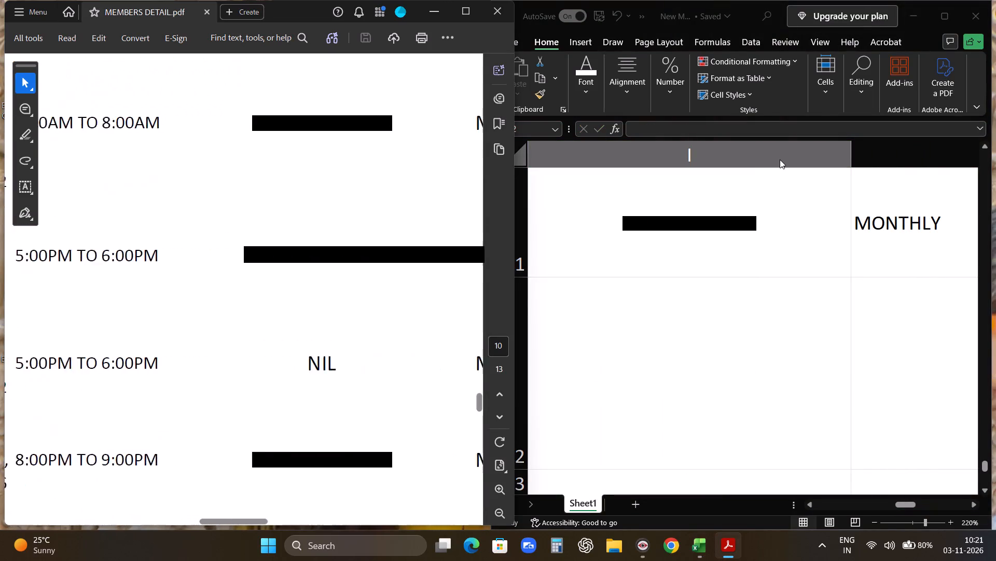
key("Right")
key("Right")
key("Right")
key("Right")
key("Right")
key("Right")
key("Right")
key("Right")
key("Right")
key("Right")
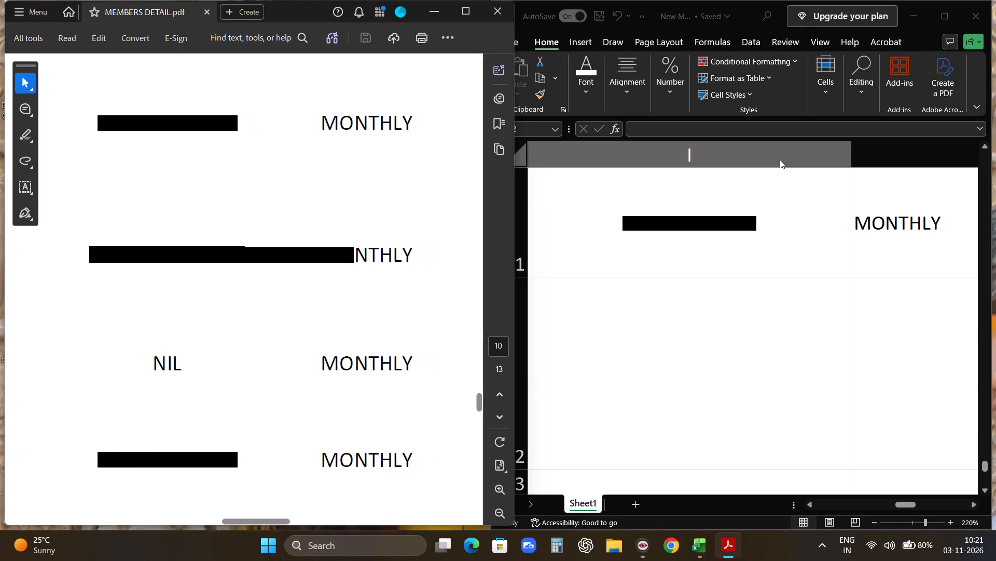
key("Right")
key("alt+Tab")
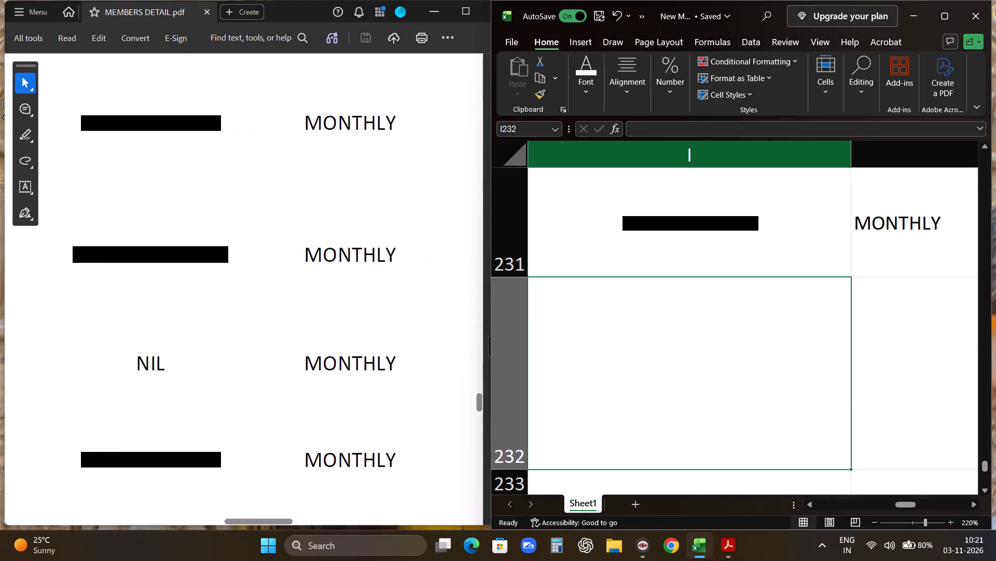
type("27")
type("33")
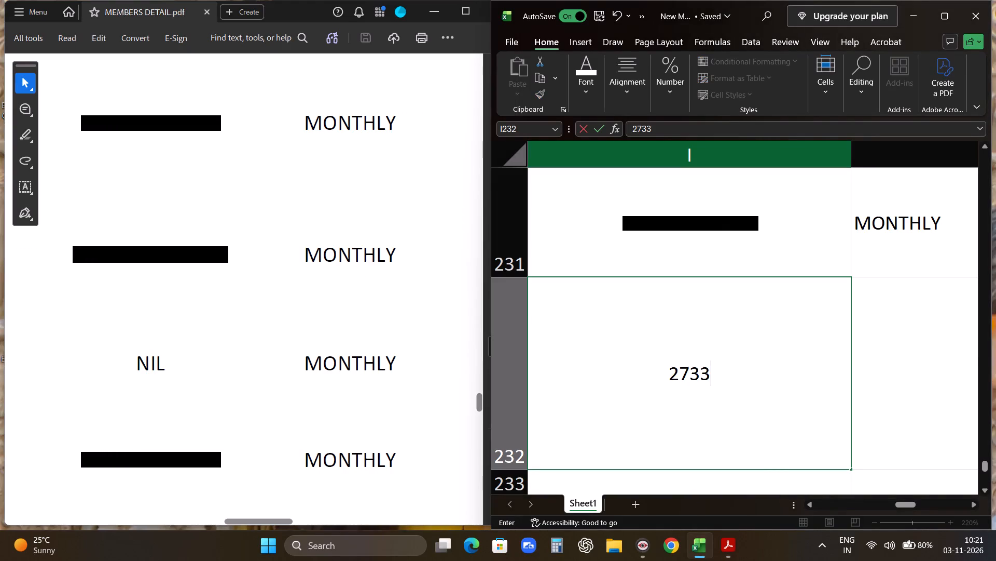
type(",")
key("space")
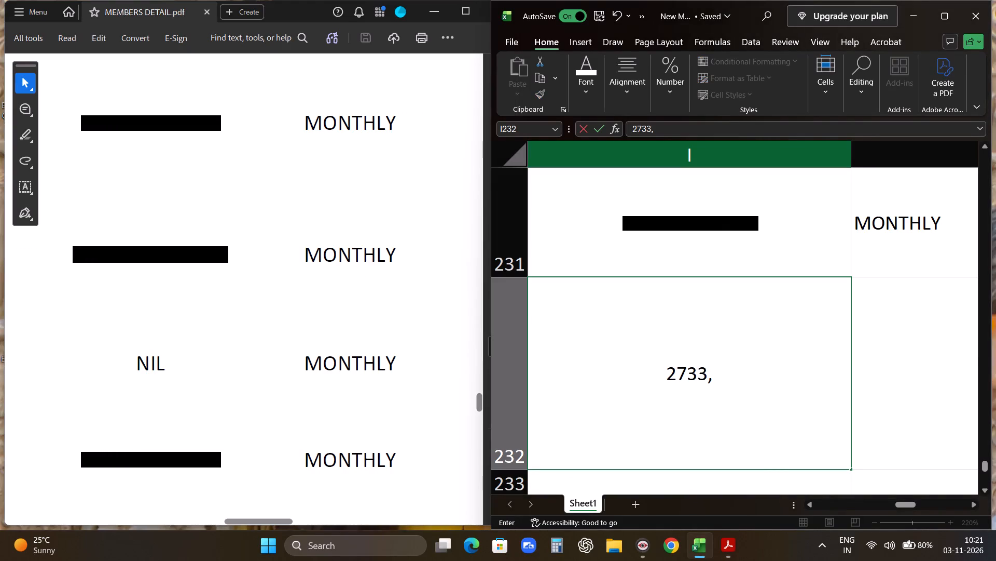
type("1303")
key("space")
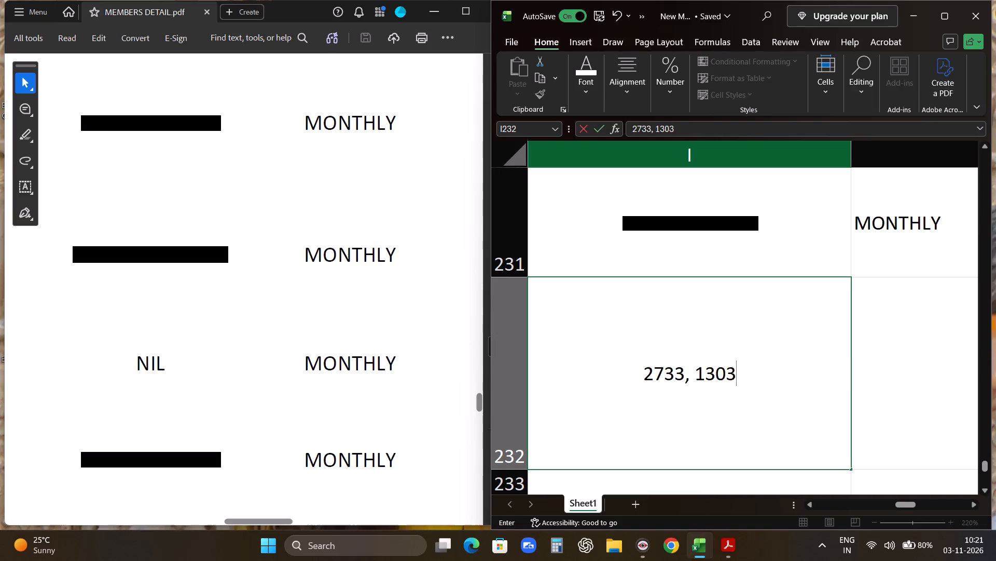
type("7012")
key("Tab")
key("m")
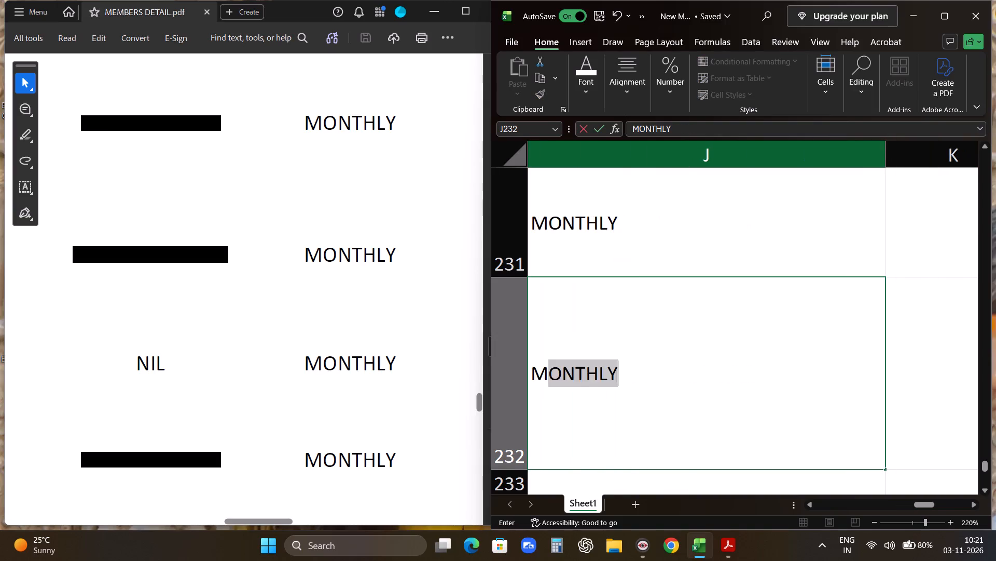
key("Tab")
Look up entry 231's amount and first two dates in the PDF and enter 1800, 04/08/2026 and 06/10/2026 in K232 to M232.
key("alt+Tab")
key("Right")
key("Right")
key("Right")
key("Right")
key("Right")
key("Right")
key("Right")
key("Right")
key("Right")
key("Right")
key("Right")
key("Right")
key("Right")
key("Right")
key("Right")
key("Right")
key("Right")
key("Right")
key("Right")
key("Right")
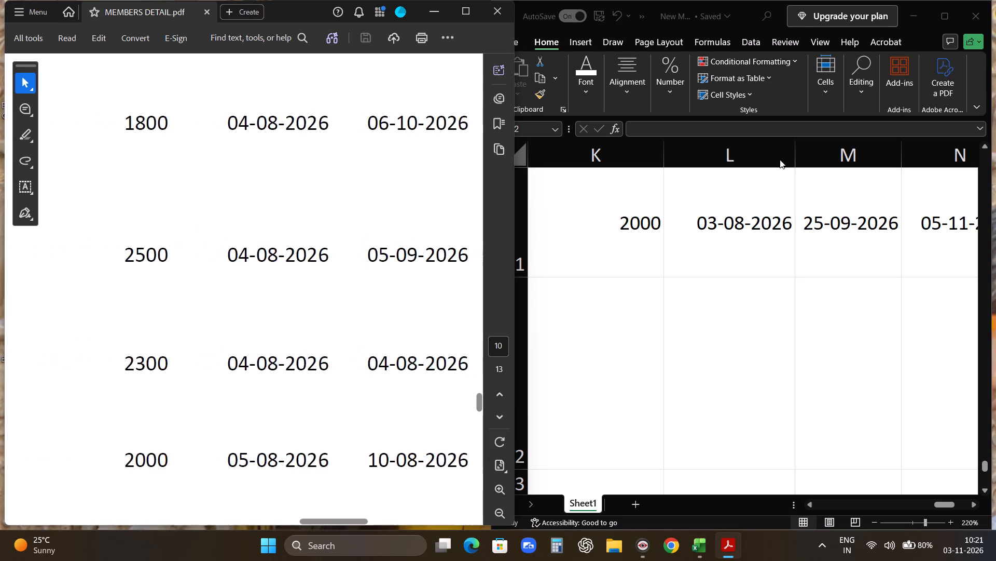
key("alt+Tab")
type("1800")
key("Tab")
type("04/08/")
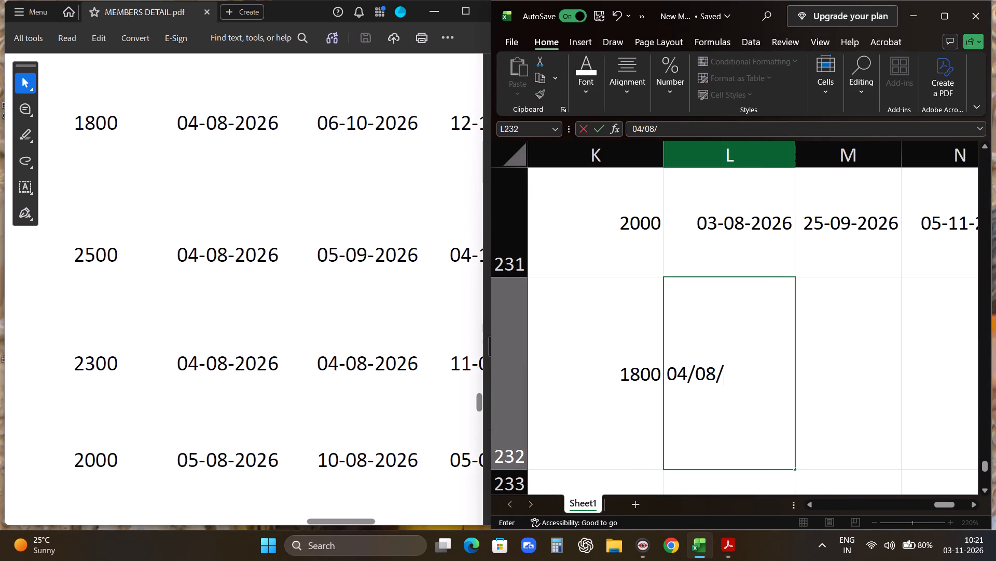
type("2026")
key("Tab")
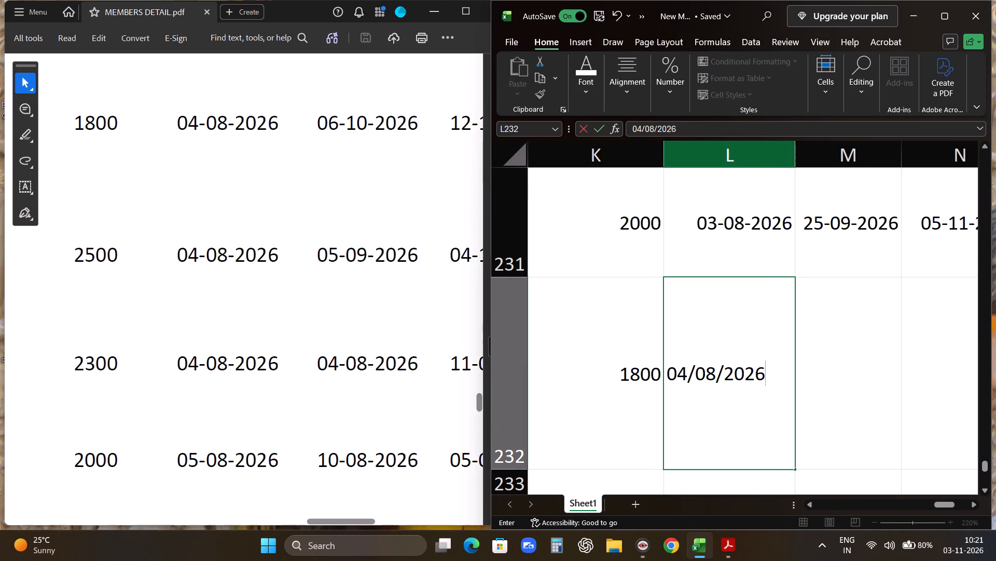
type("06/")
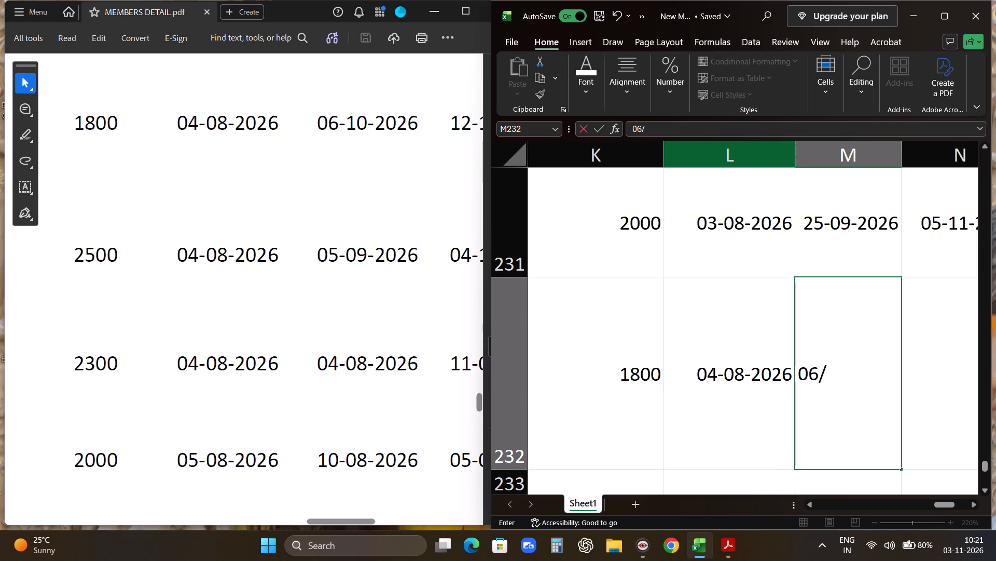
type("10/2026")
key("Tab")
Find entry 231's last date and status in the PDF and enter 12/11/2026 and ACTIVE in worksheet cells N232 and O232.
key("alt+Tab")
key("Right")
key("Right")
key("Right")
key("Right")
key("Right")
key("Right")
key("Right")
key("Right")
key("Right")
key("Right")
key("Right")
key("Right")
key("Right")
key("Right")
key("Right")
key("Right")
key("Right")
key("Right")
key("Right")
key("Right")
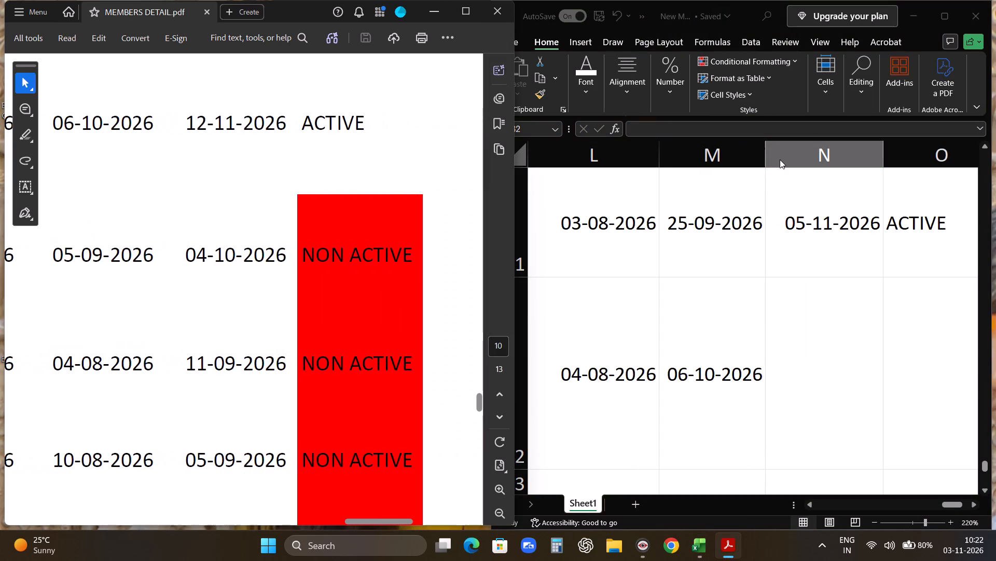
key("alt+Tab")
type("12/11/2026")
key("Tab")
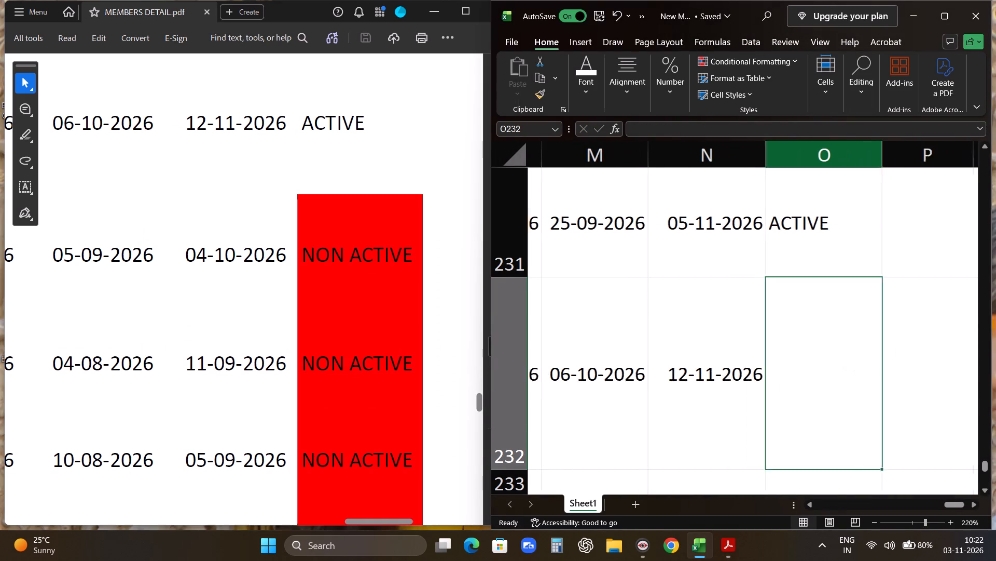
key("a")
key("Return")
Find entry 232 in the PDF and enter the member's name in worksheet cell B233.
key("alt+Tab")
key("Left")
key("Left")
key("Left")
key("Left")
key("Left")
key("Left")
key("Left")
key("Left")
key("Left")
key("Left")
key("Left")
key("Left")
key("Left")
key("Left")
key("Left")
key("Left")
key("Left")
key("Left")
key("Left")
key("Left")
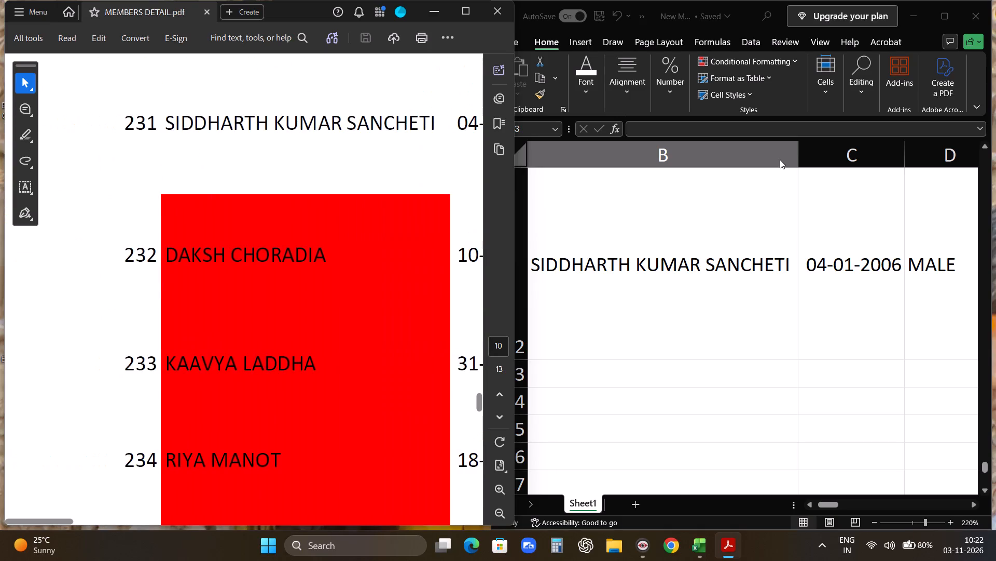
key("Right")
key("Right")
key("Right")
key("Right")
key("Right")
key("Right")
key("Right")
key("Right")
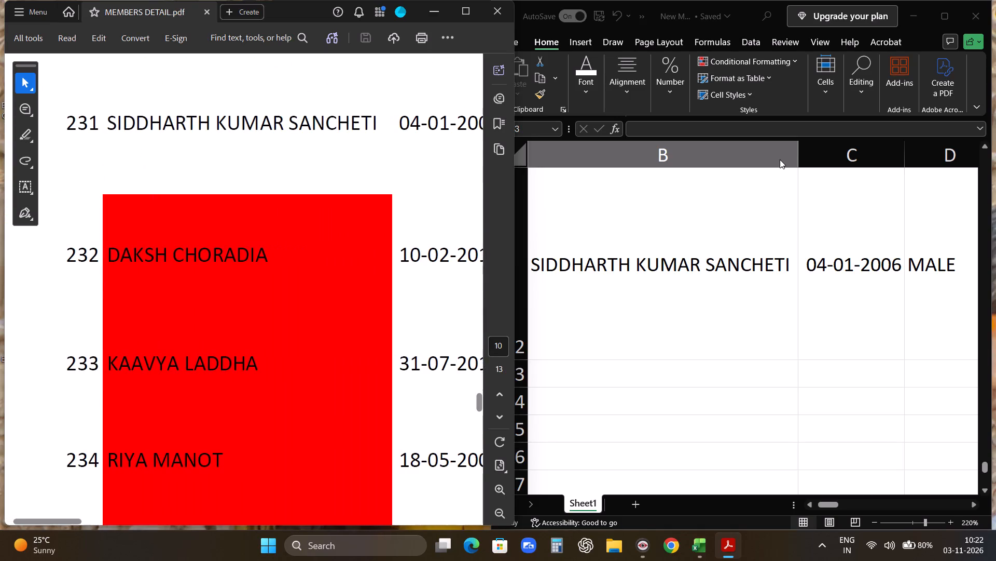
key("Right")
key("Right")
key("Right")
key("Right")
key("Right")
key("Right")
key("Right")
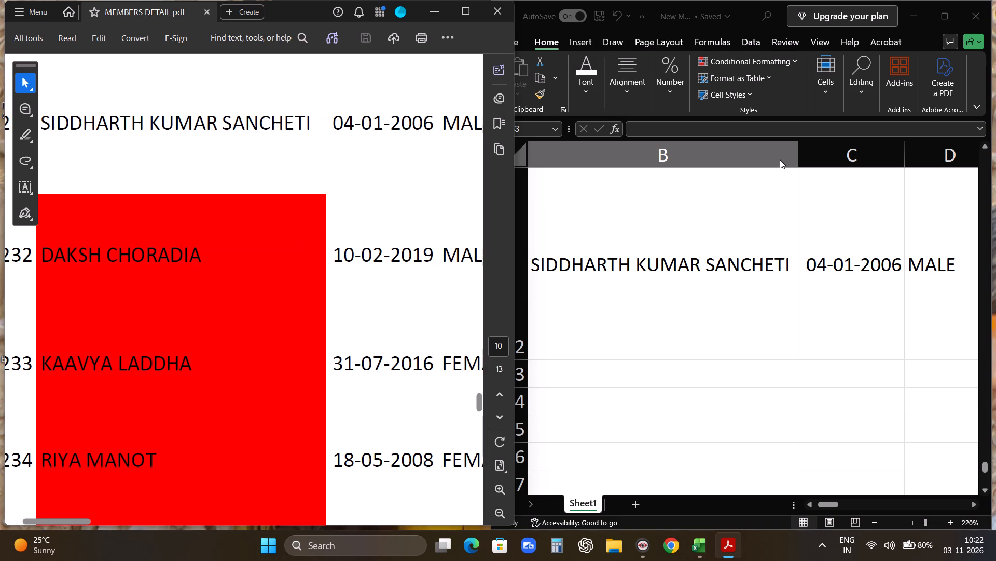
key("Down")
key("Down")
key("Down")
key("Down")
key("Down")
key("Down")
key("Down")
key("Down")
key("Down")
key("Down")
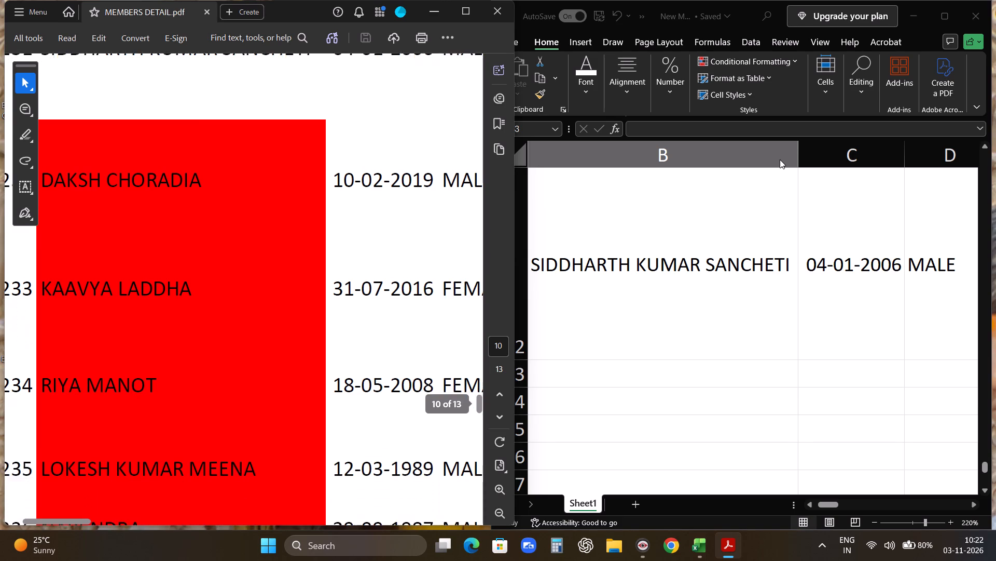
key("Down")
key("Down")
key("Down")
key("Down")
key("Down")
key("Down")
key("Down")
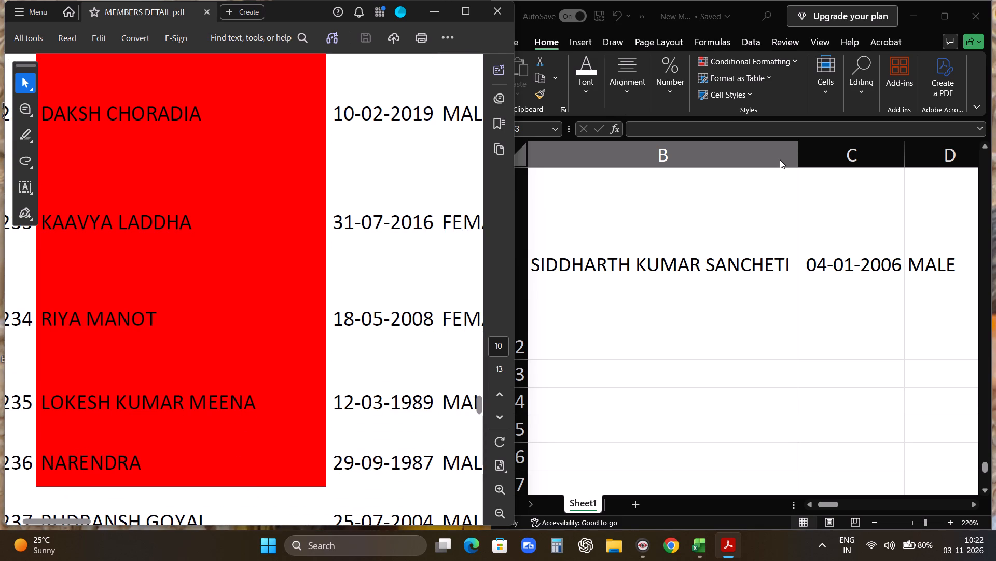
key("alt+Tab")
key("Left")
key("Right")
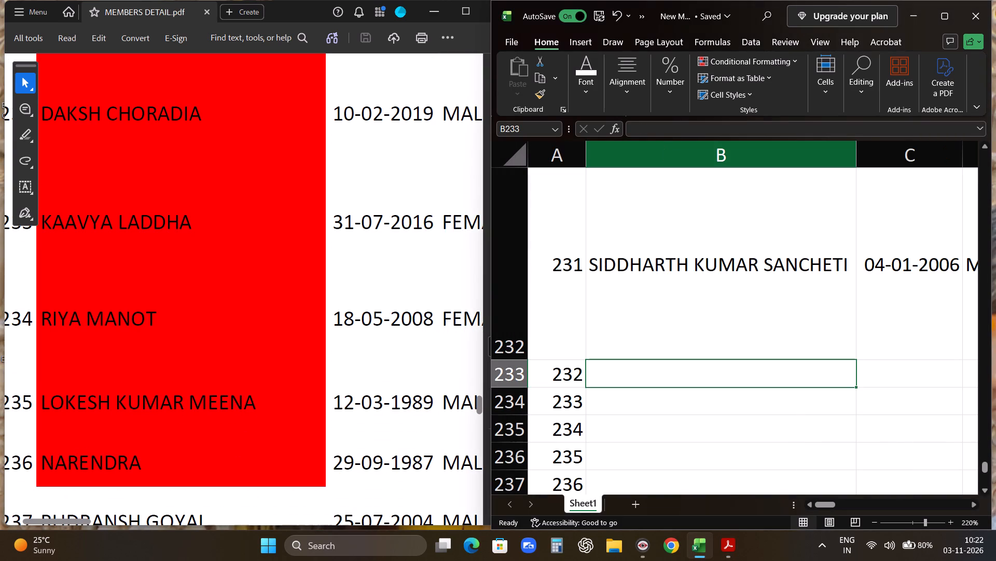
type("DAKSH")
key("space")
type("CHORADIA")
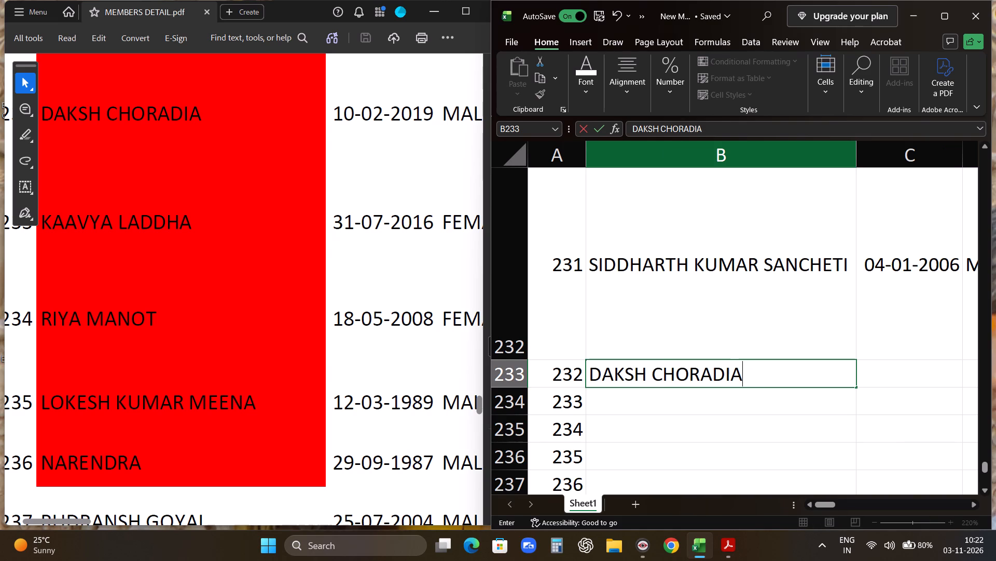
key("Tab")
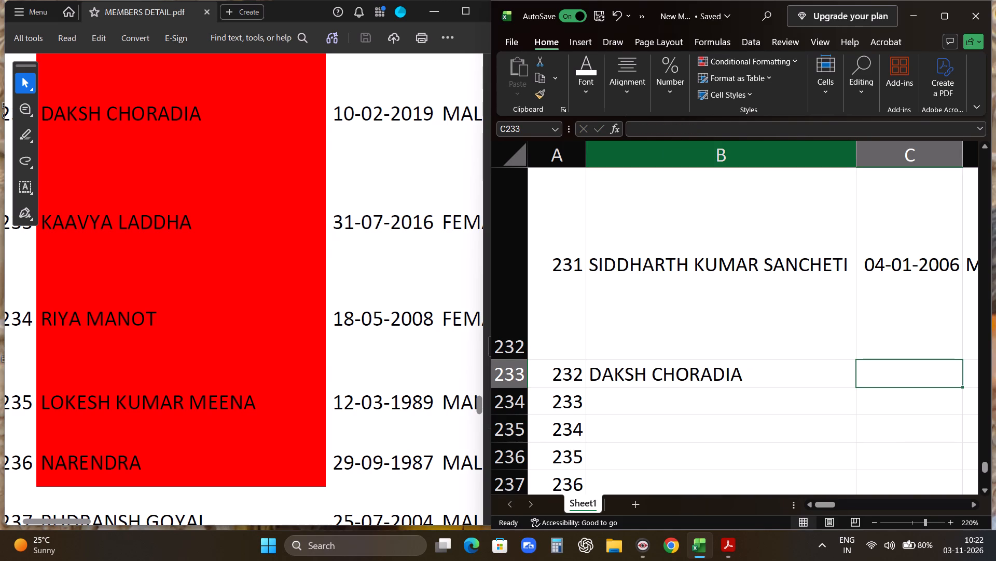
Enter entry 232's date of birth in C233 and MALE in D233.
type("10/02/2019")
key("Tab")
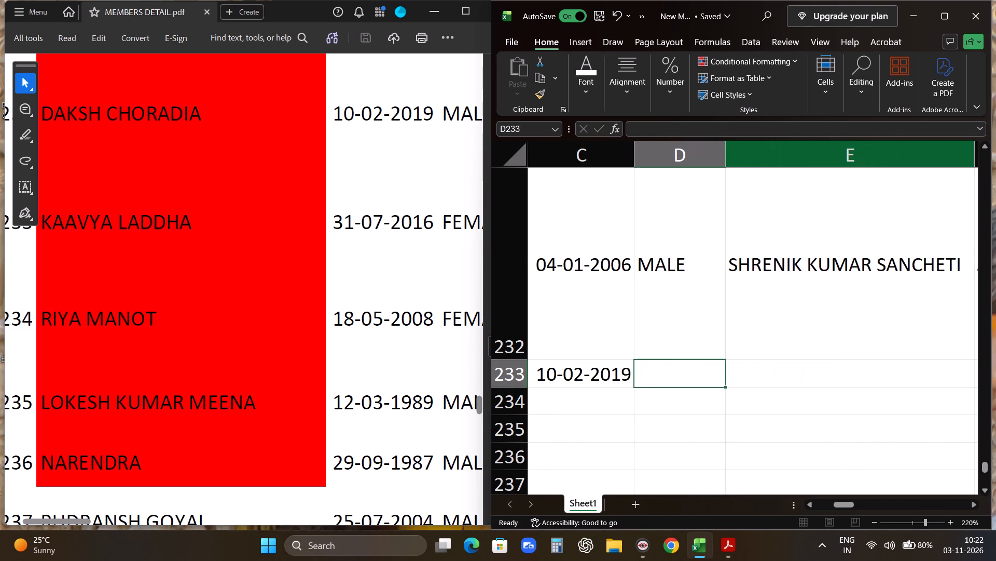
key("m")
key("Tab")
Find entry 232's father's name in the PDF and enter it in worksheet cell E233.
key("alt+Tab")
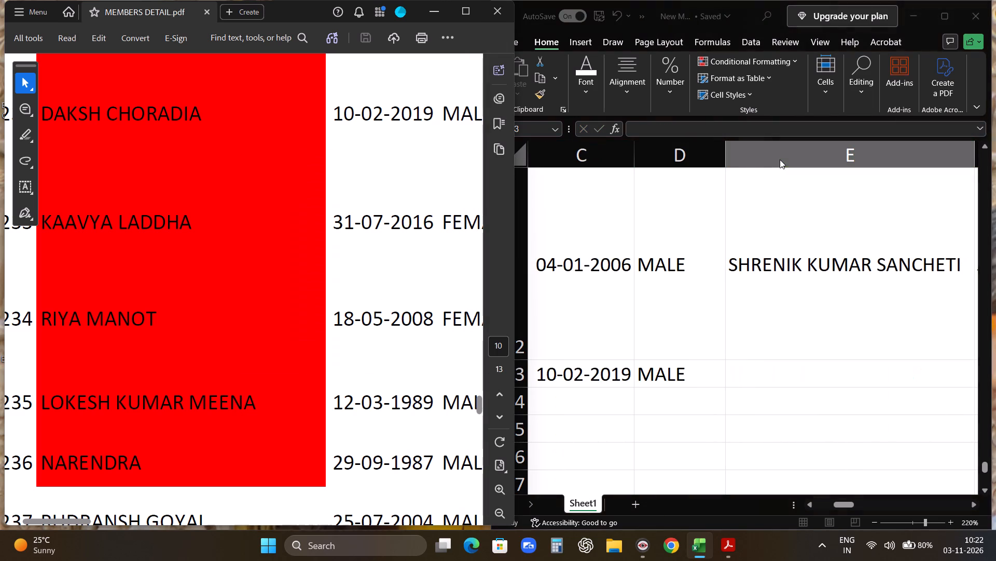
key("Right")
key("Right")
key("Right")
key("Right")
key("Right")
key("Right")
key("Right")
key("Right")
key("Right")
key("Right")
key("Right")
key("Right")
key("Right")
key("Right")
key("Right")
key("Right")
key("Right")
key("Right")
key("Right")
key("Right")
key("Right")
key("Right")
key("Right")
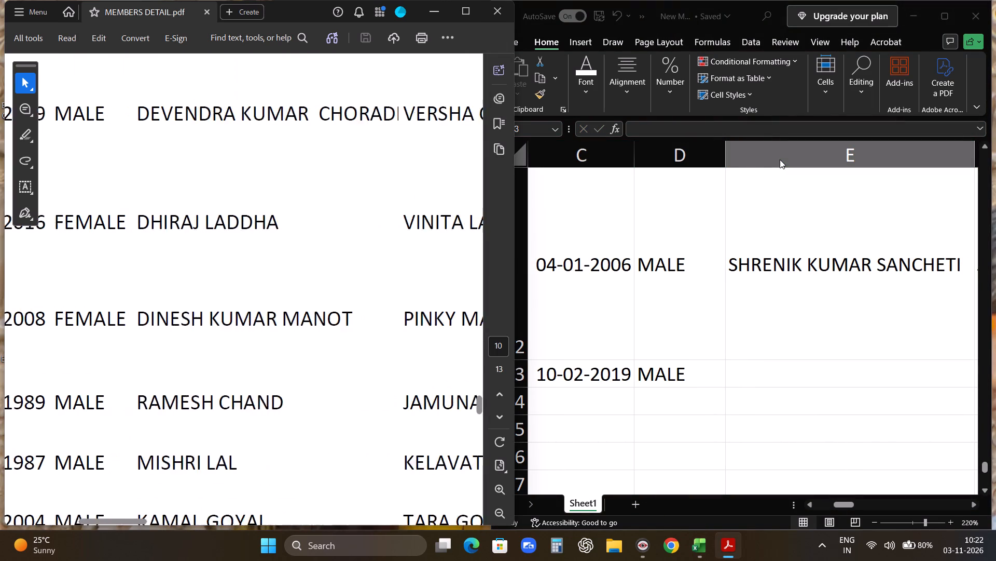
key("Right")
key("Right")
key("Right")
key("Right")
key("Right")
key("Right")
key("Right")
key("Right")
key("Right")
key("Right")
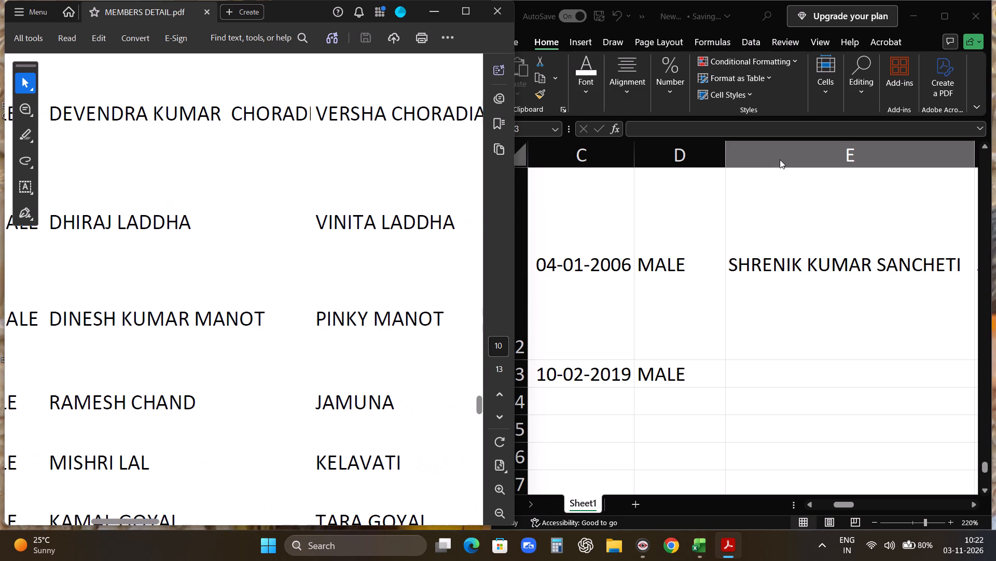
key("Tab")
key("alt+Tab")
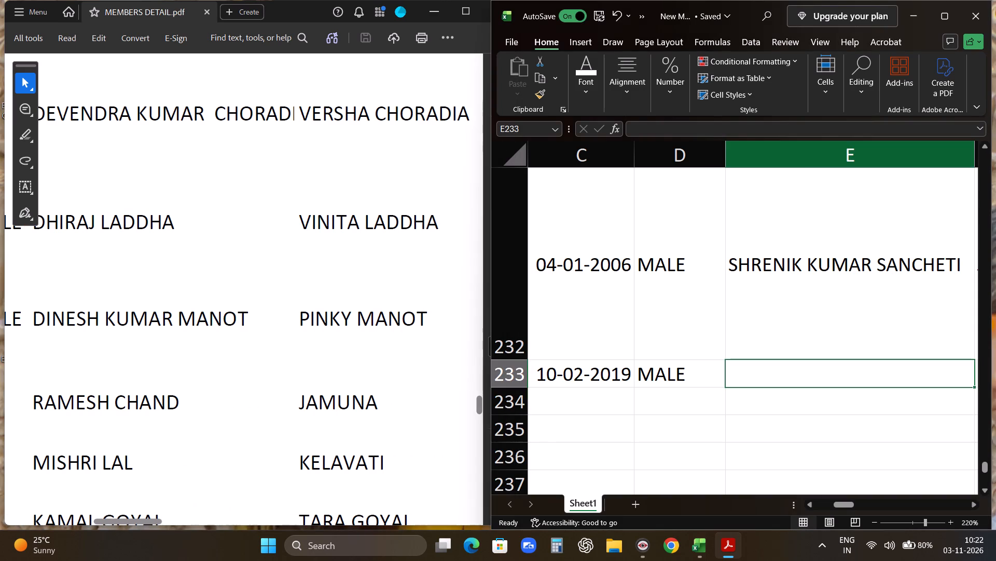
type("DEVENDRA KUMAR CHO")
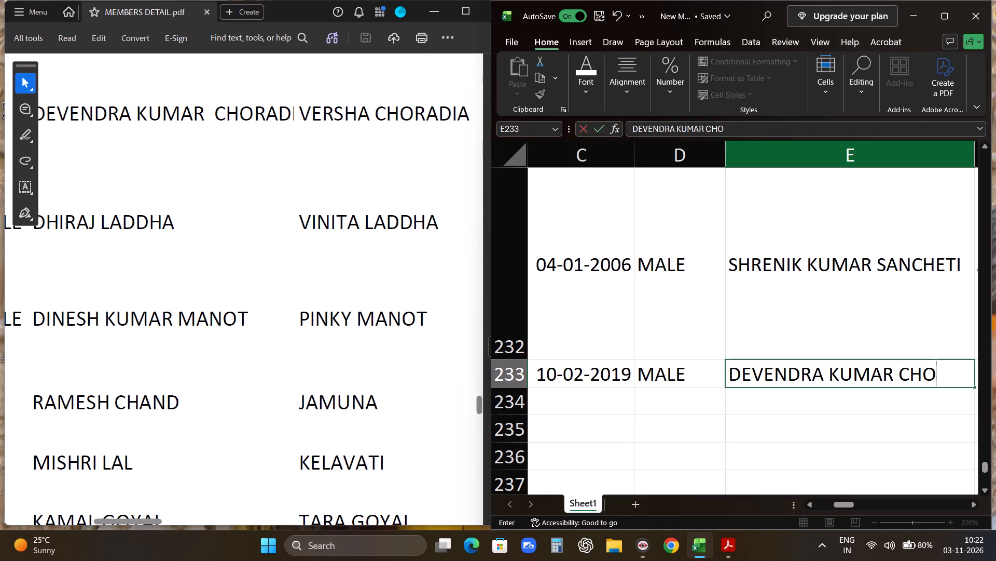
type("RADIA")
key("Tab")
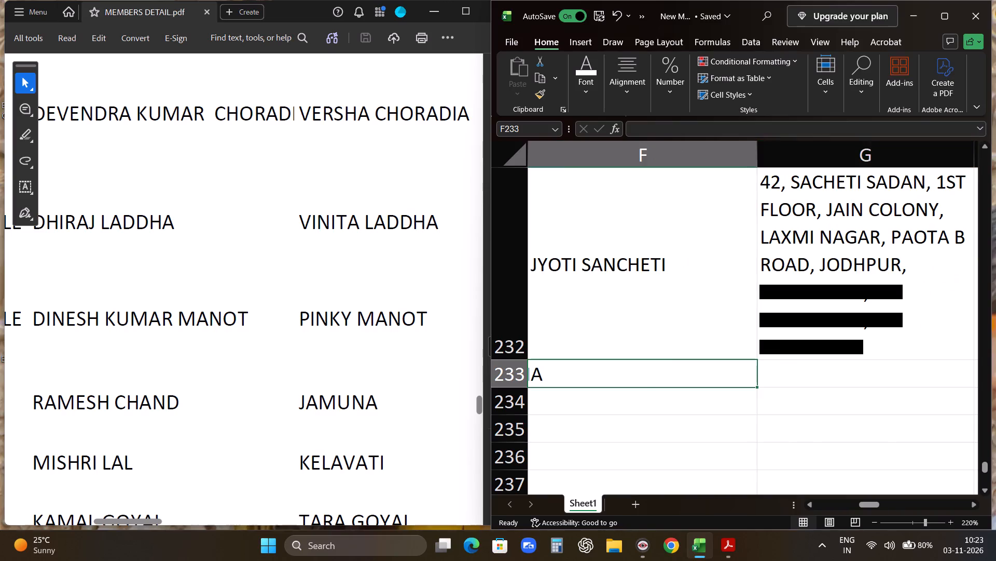
Auto-fit the width of worksheet column E to its contents.
left_click_drag(860, 509, 834, 508)
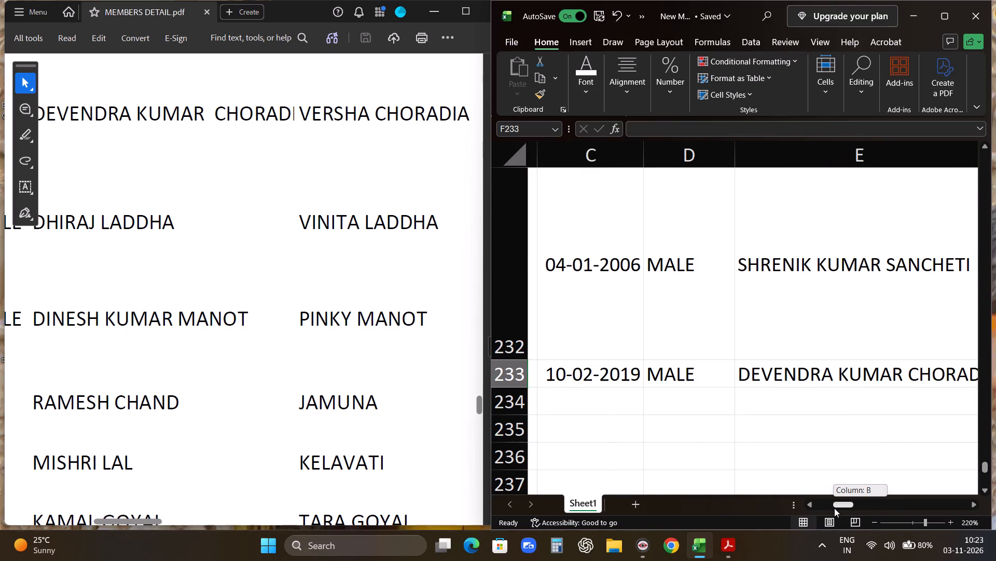
left_click_drag(834, 508, 843, 509)
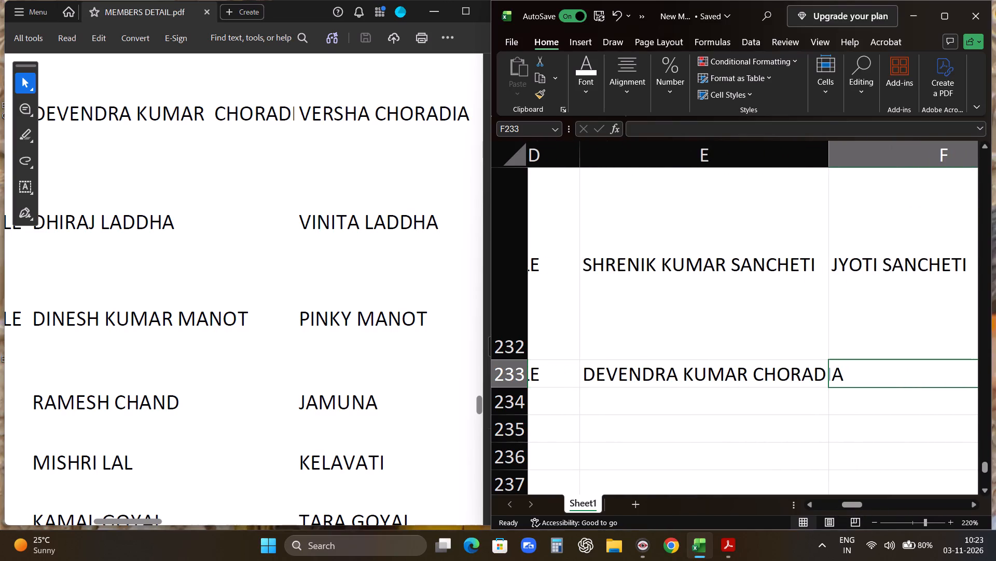
double_click(830, 161)
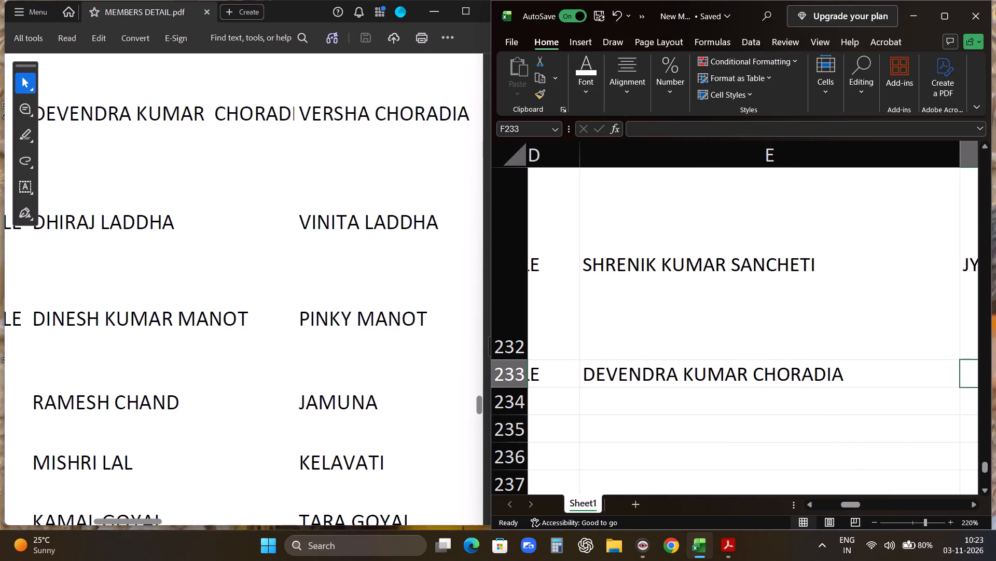
Enter entry 232's mother's name from the PDF in worksheet cell F233.
left_click_drag(855, 504, 860, 504)
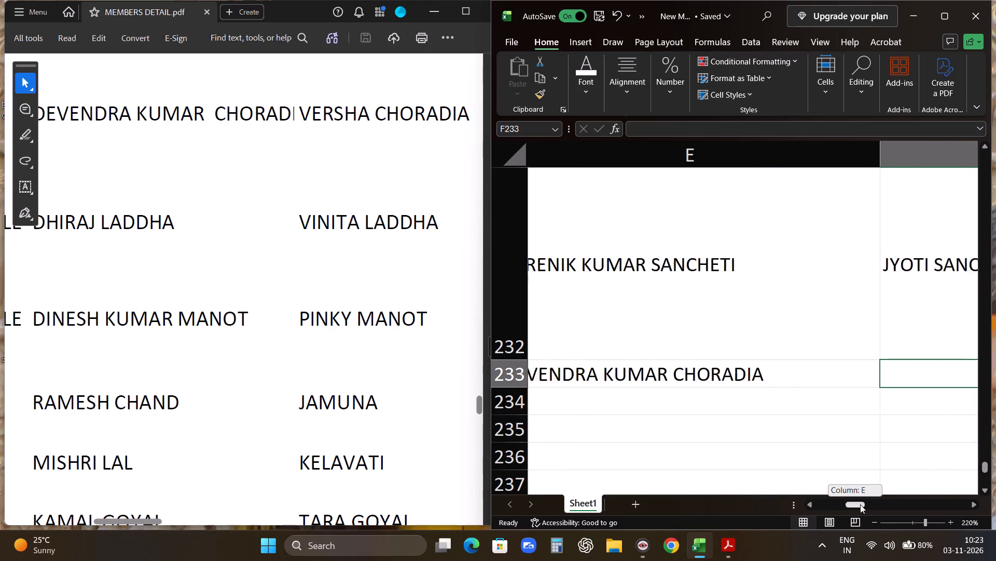
left_click_drag(860, 504, 862, 504)
left_click(866, 368)
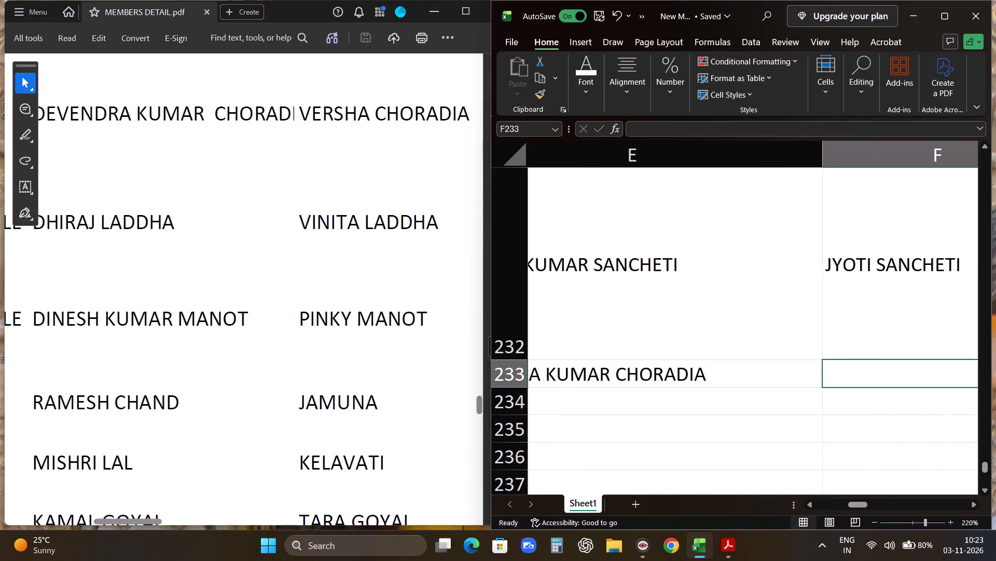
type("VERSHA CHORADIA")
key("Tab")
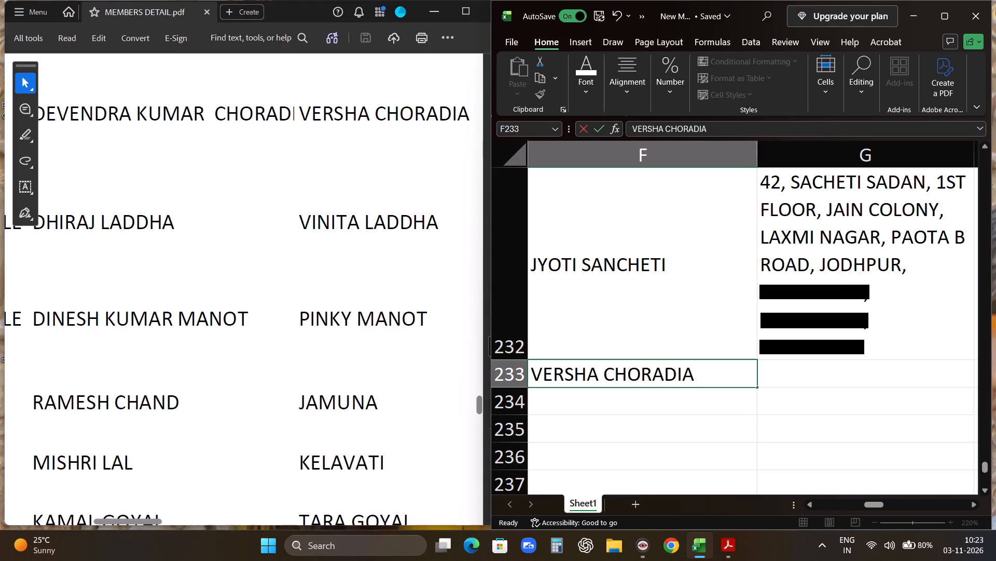
Find entry 232's address in the members PDF and enter it in worksheet cell G233, separating its parts with commas.
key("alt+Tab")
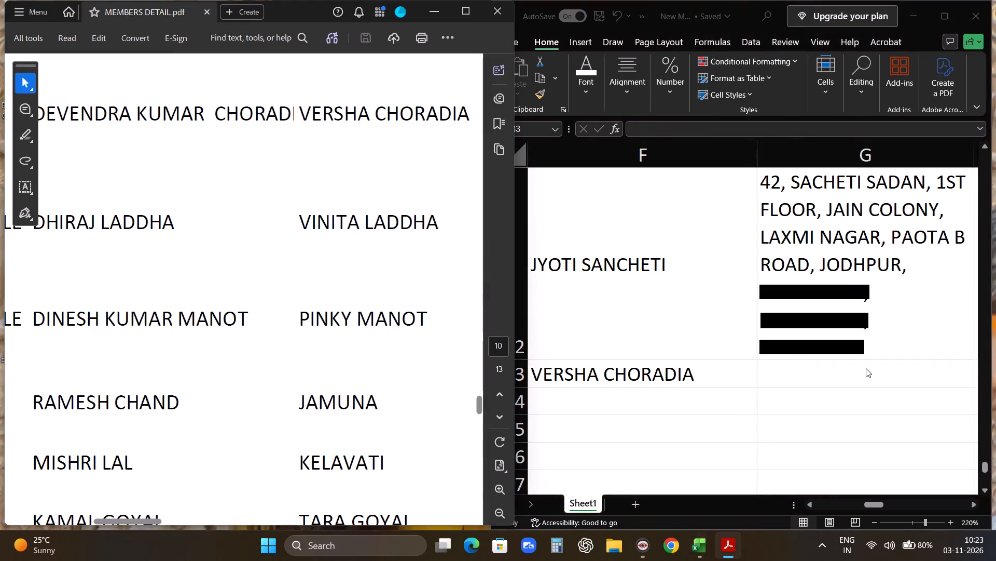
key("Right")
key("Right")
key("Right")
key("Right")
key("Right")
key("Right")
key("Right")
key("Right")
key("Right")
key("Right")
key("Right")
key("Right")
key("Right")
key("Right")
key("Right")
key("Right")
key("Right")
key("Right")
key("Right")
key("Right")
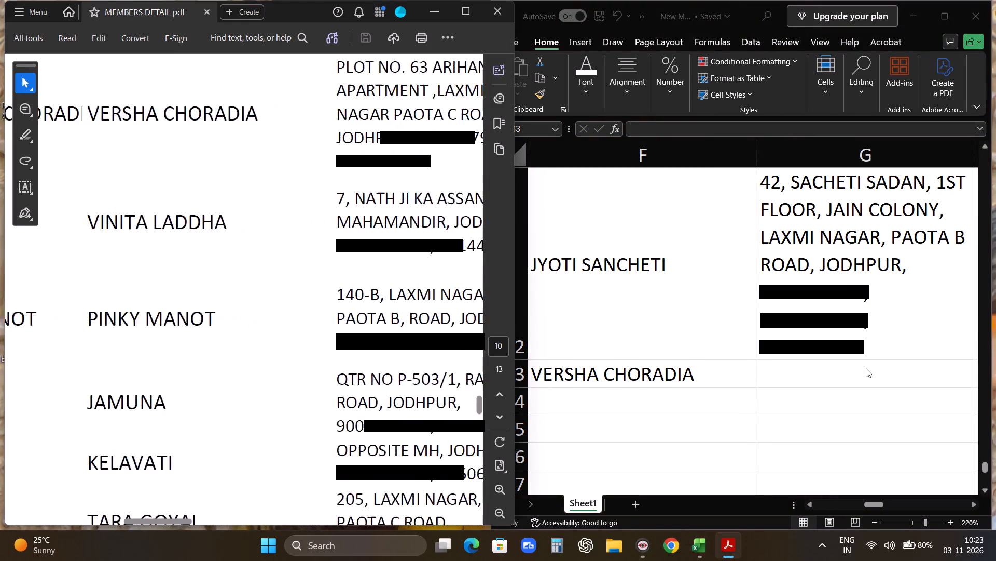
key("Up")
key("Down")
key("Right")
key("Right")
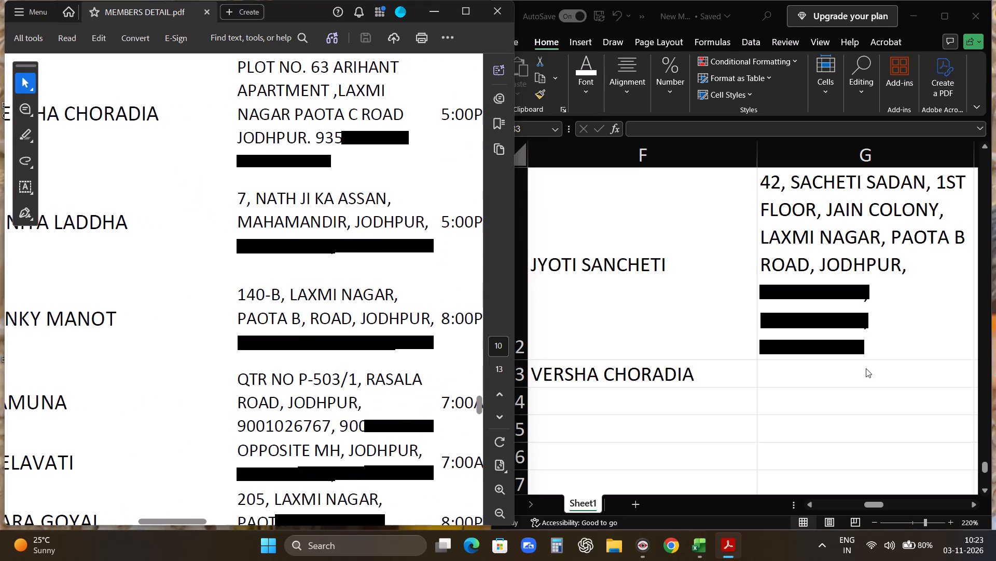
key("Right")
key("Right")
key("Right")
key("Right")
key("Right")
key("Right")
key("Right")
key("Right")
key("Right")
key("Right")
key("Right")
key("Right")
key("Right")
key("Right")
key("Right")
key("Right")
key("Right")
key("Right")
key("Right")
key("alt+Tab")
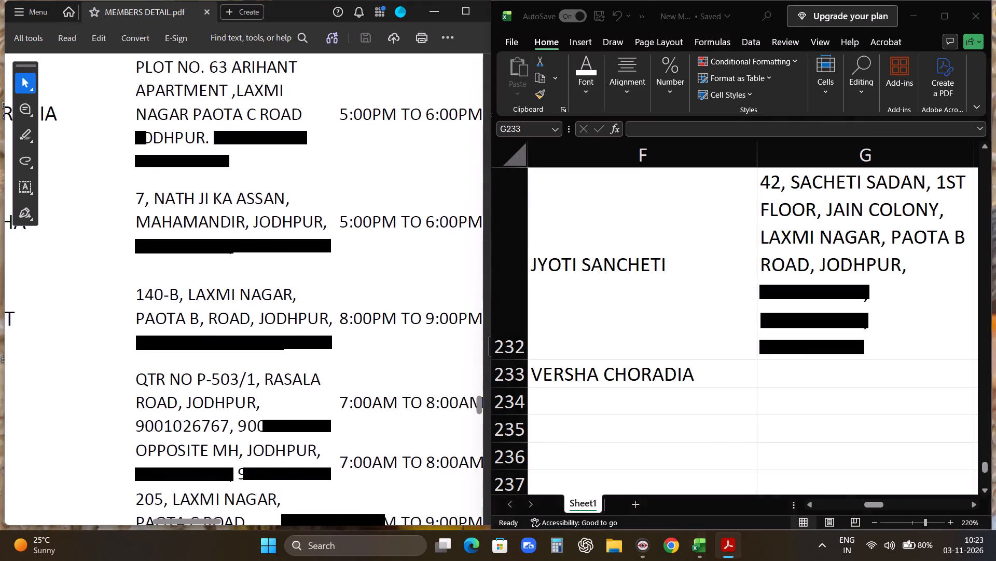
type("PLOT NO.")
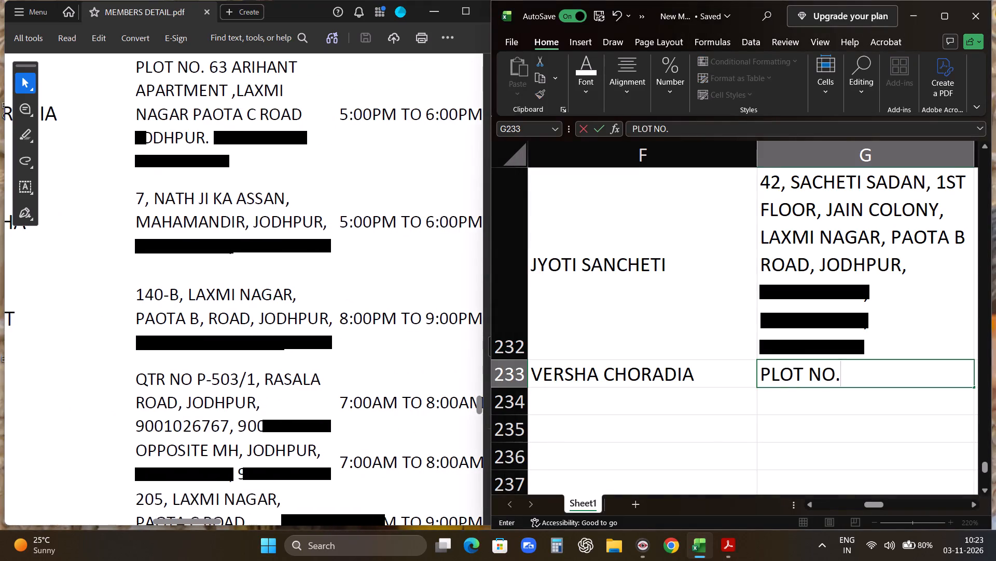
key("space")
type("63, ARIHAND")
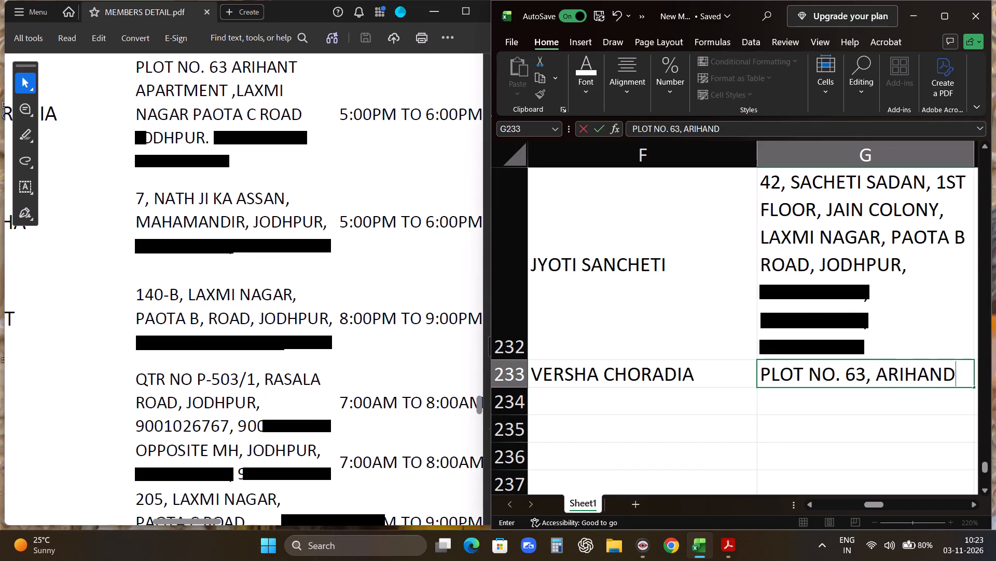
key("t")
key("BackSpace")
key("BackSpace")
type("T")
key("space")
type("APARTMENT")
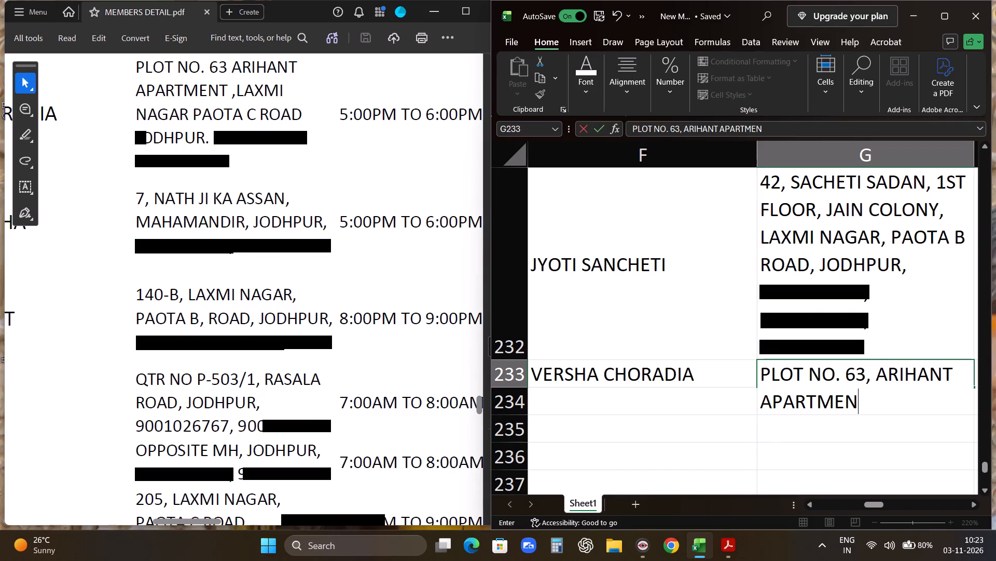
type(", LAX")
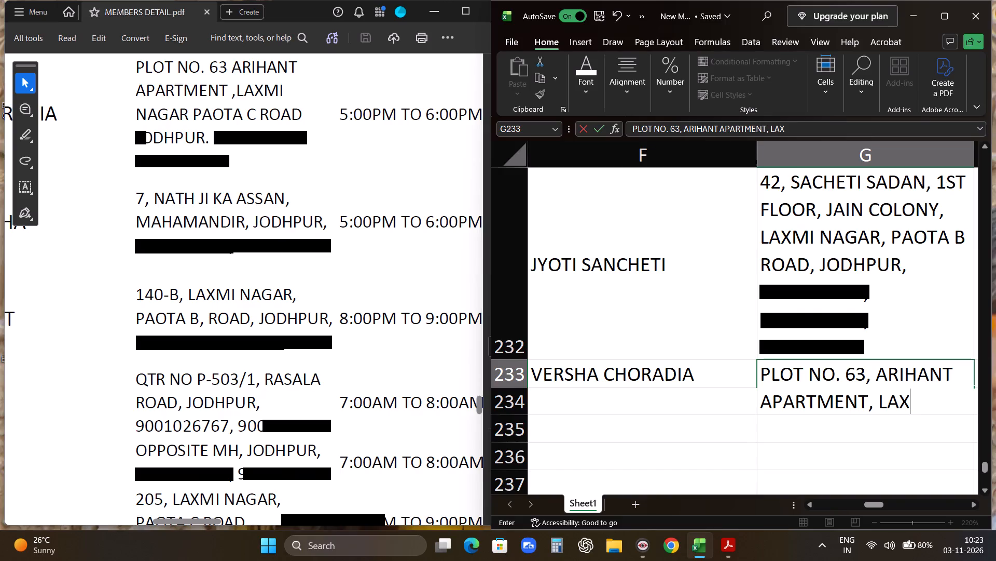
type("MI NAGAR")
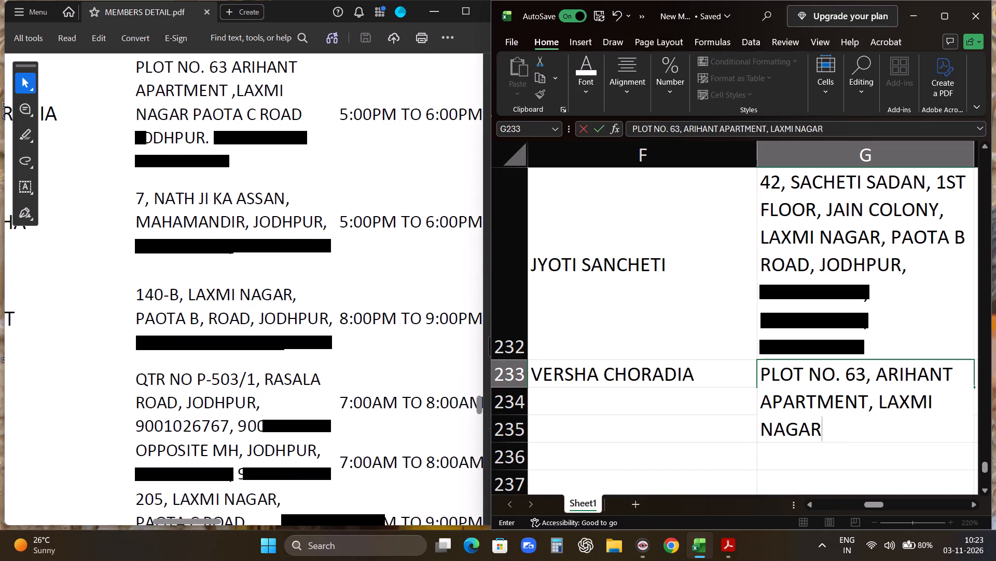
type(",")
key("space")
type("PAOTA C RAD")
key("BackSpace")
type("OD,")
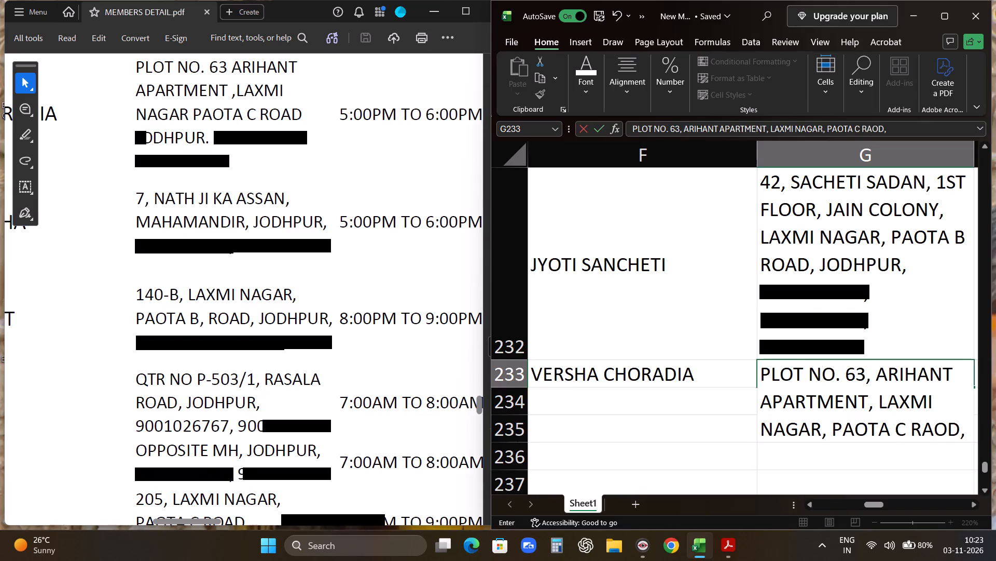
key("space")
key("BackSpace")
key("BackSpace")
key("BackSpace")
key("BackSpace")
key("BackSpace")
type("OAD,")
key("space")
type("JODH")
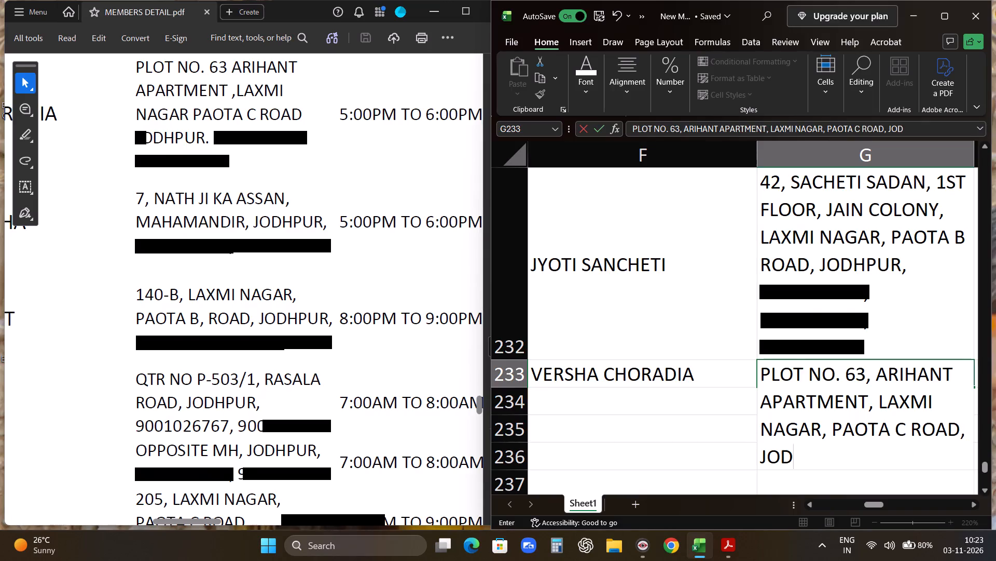
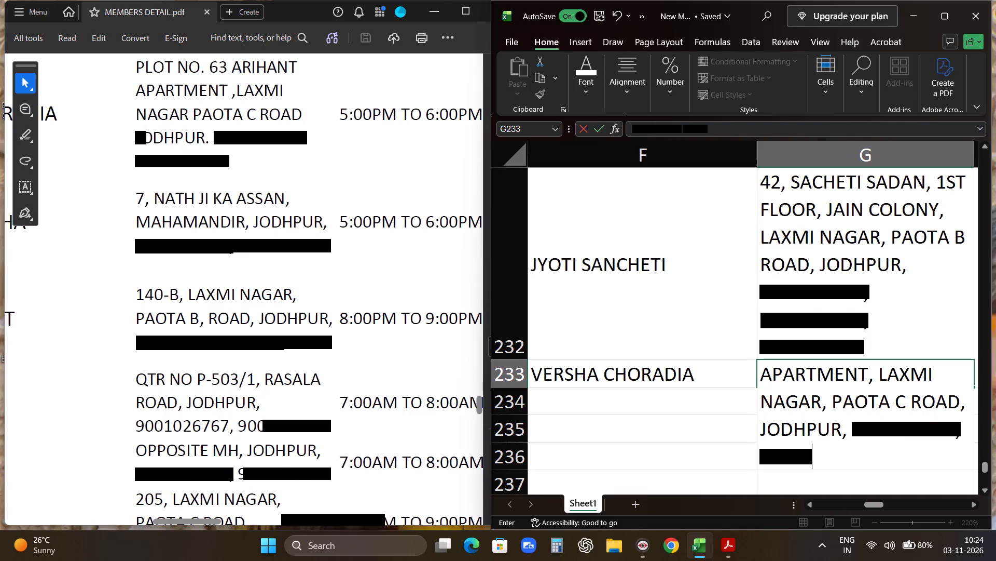
Complete entry 232's address in worksheet cell G233 with the remaining digits of the last phone number from the PDF.
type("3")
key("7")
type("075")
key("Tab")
Enter entry 232's time slot, 5:00PM TO 6:00PM, in worksheet cell H233.
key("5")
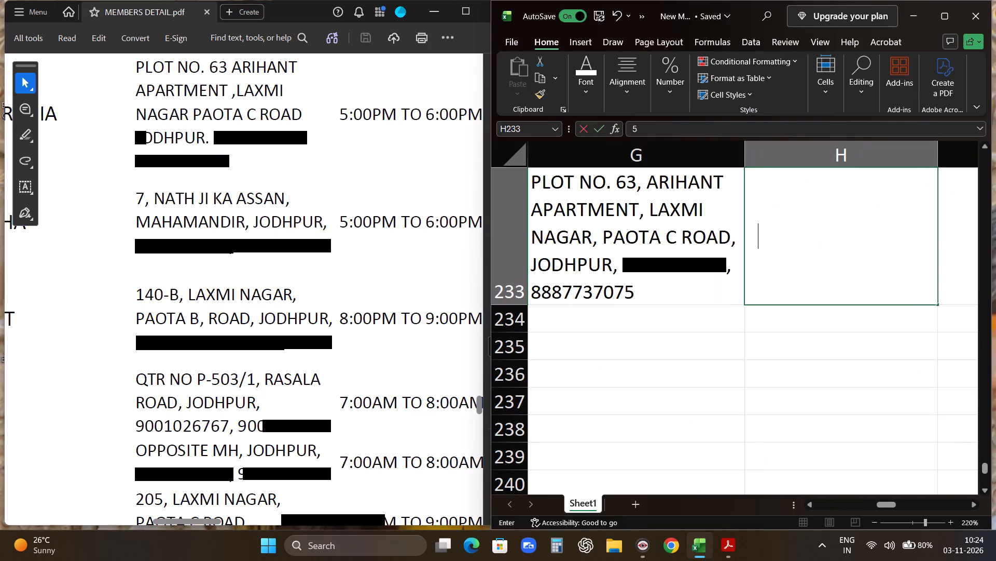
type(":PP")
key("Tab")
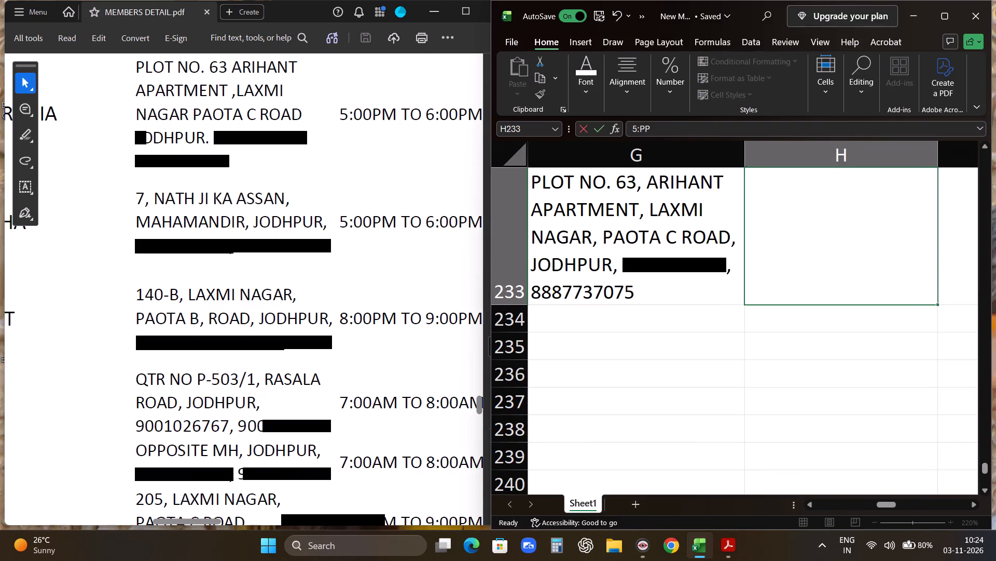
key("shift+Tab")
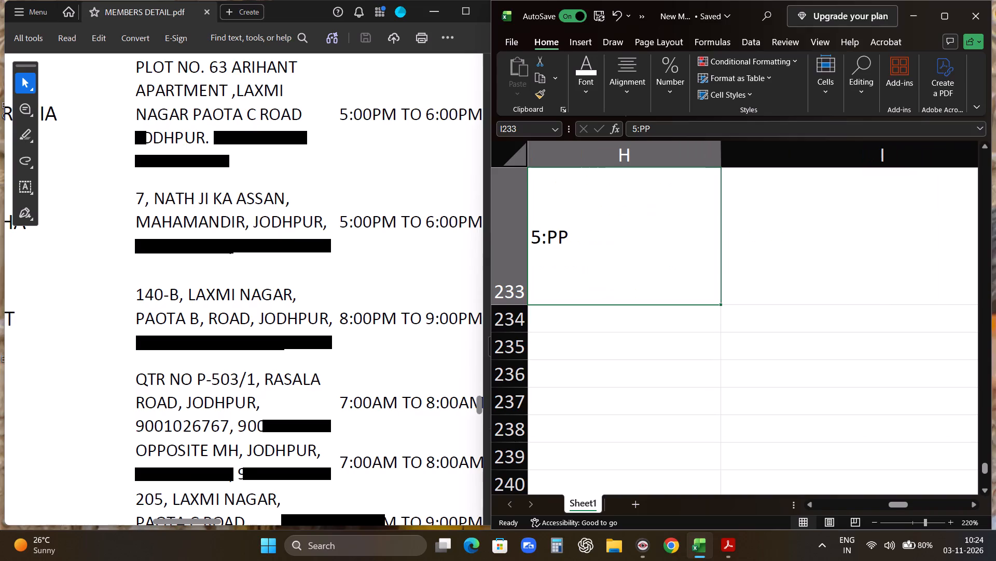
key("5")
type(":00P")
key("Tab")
Switch to the members PDF and find entry 232's detail that follows the time slot, for worksheet cell I233.
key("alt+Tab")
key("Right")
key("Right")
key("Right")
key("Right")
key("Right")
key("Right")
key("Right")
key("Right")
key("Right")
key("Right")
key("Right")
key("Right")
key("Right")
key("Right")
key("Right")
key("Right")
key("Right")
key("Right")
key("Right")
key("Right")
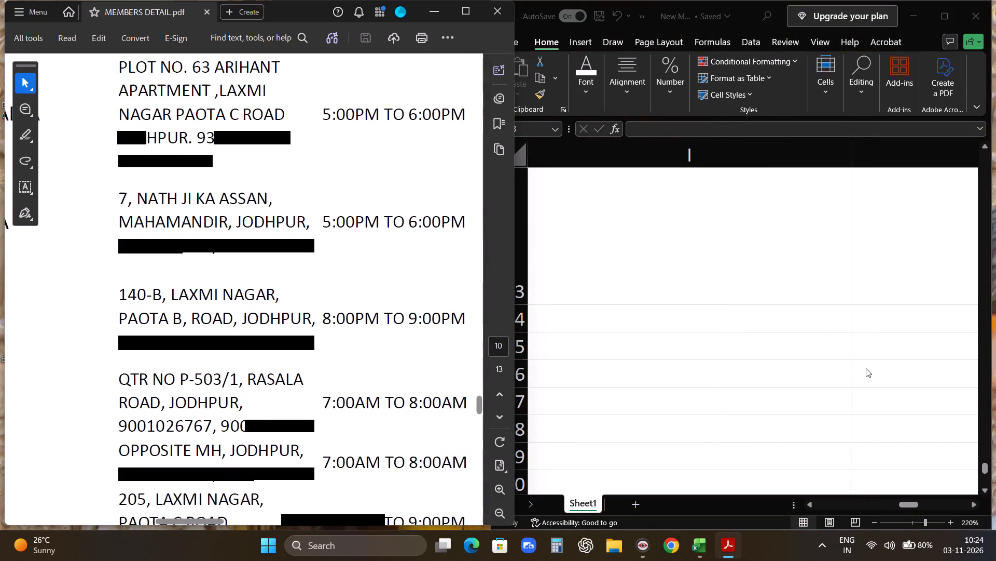
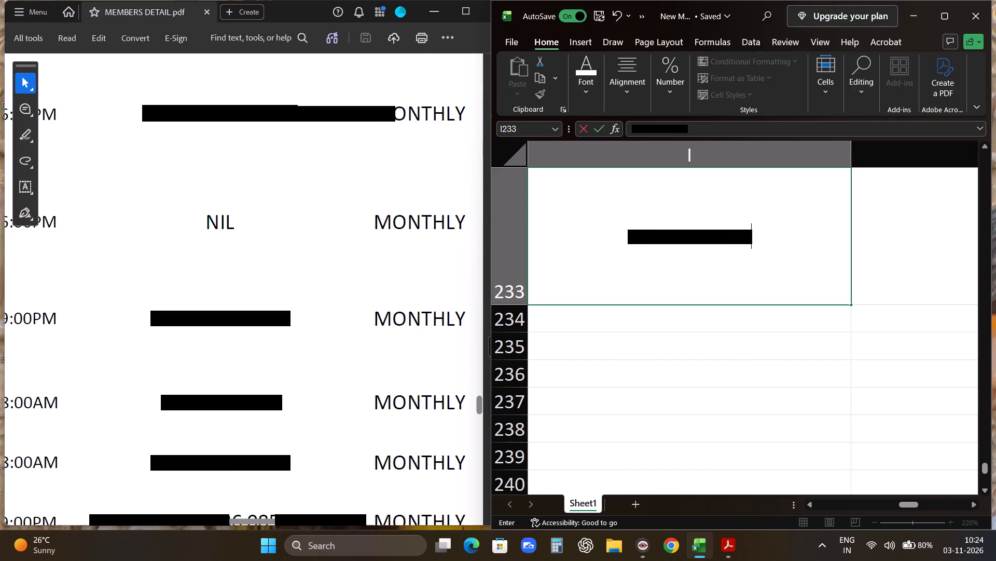
Correct and complete the last digits of entry 232's number in worksheet cell I233, matching the members PDF.
key("BackSpace")
type("95")
Using entry 232's row in the members PDF, enter MONTHLY in worksheet cell J233 and the amount 2500 in K233.
key("alt+Tab")
key("Right")
key("Right")
key("Right")
key("Right")
key("Right")
key("Right")
key("Right")
key("Right")
key("Right")
key("Right")
key("Right")
key("Right")
key("Right")
key("Right")
key("Right")
key("Right")
key("Right")
key("Right")
key("Right")
key("Right")
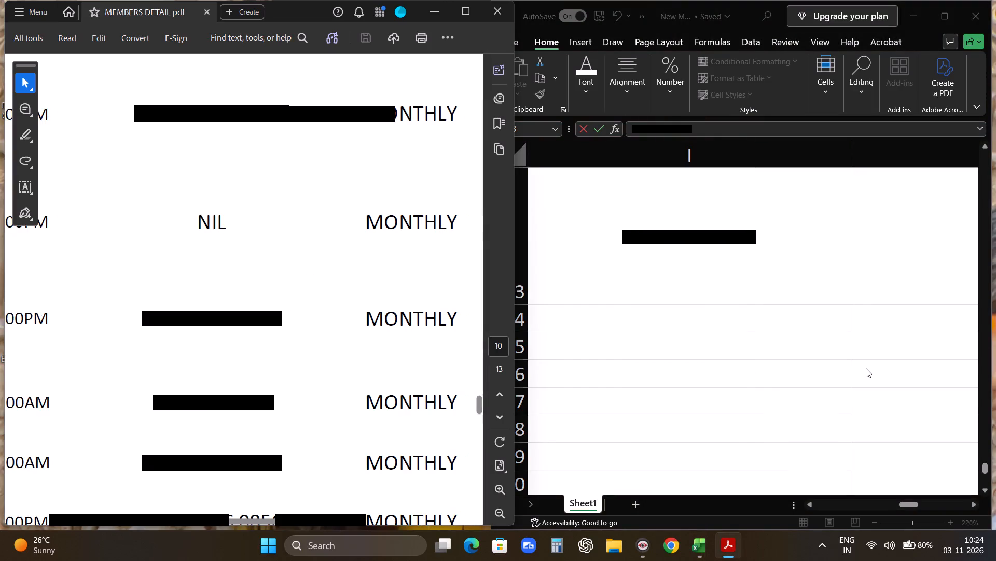
key("alt+Tab")
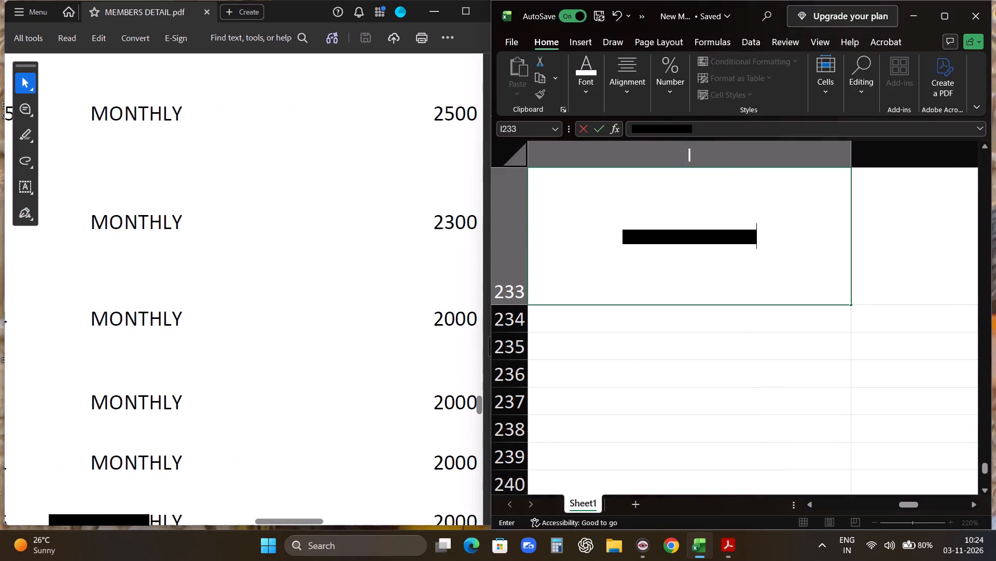
key("Tab")
key("m")
key("Tab")
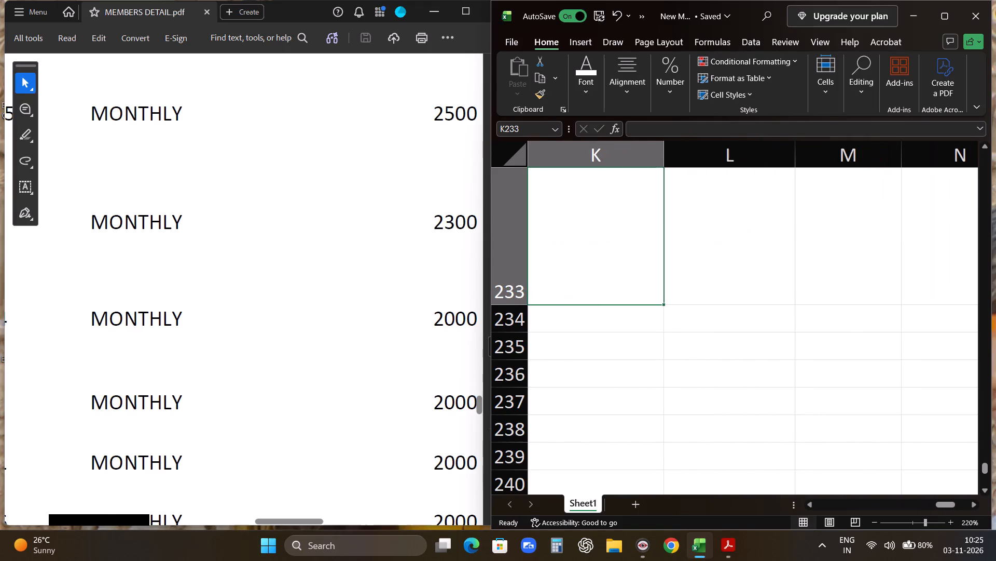
type("2500")
key("Tab")
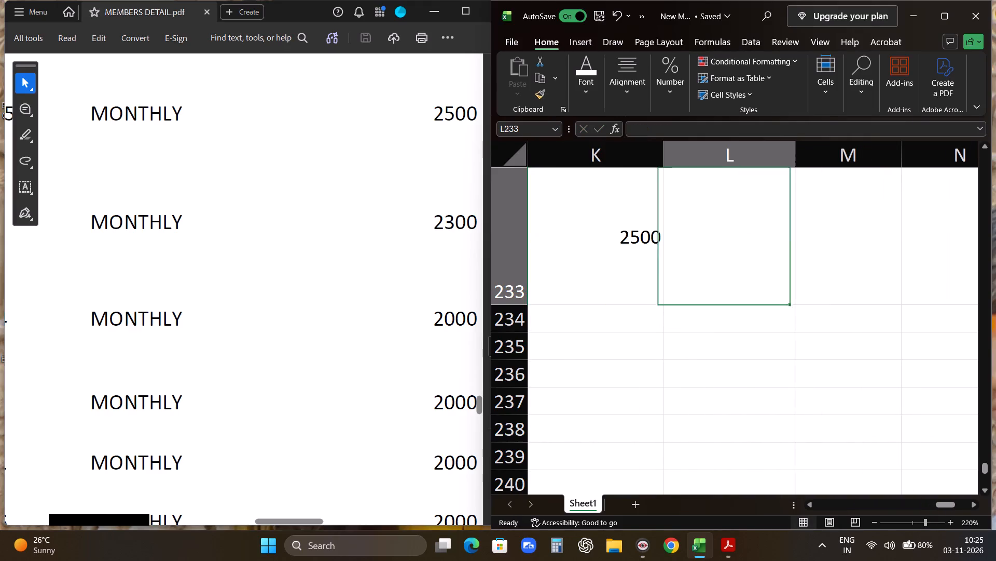
Switch to the members PDF and find entry 232's detail that follows the 2500 amount, for worksheet cell L233.
key("alt+Tab")
key("Right")
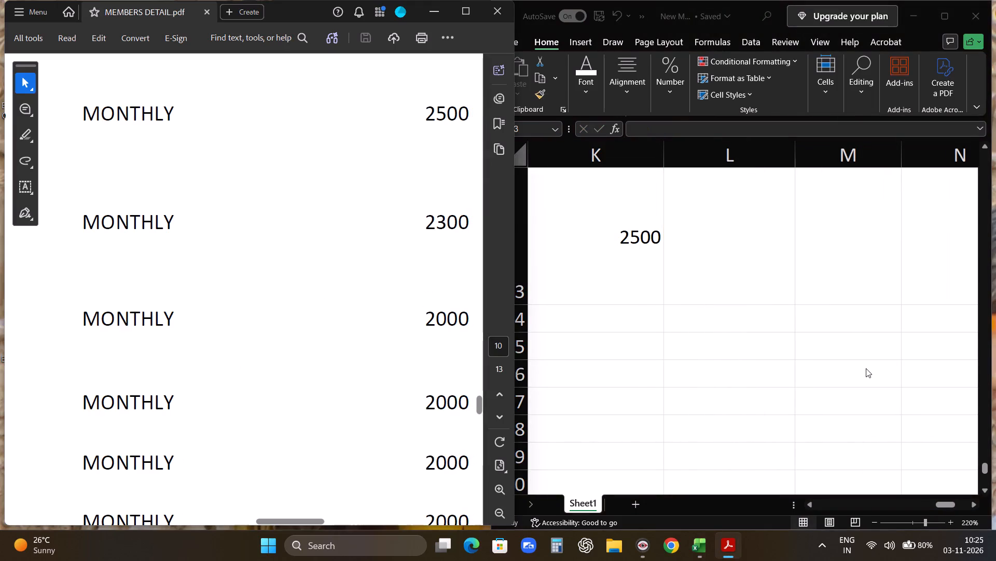
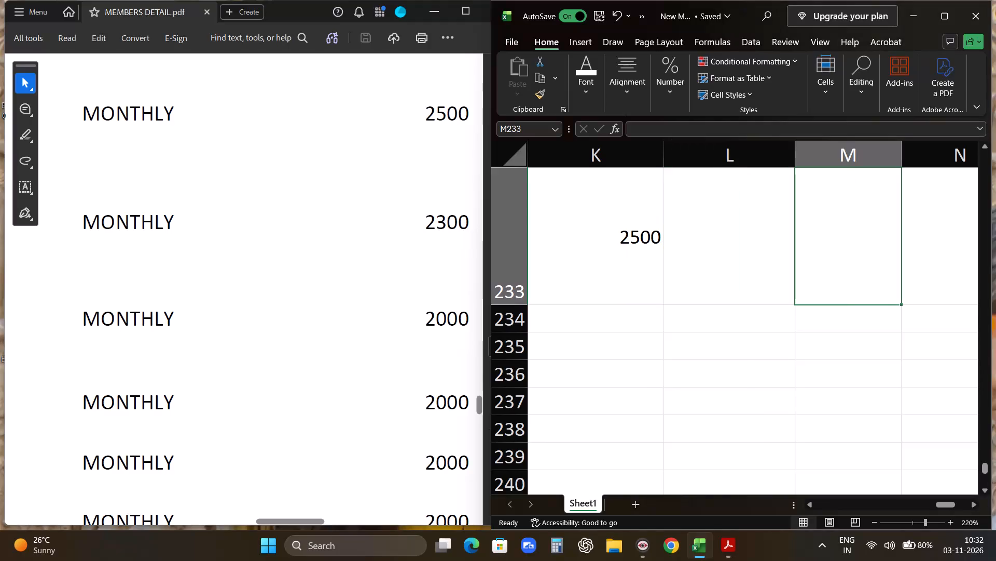
Find entry 232's three dates after the 2500 amount in the members PDF, and return to the worksheet.
key("alt+Tab")
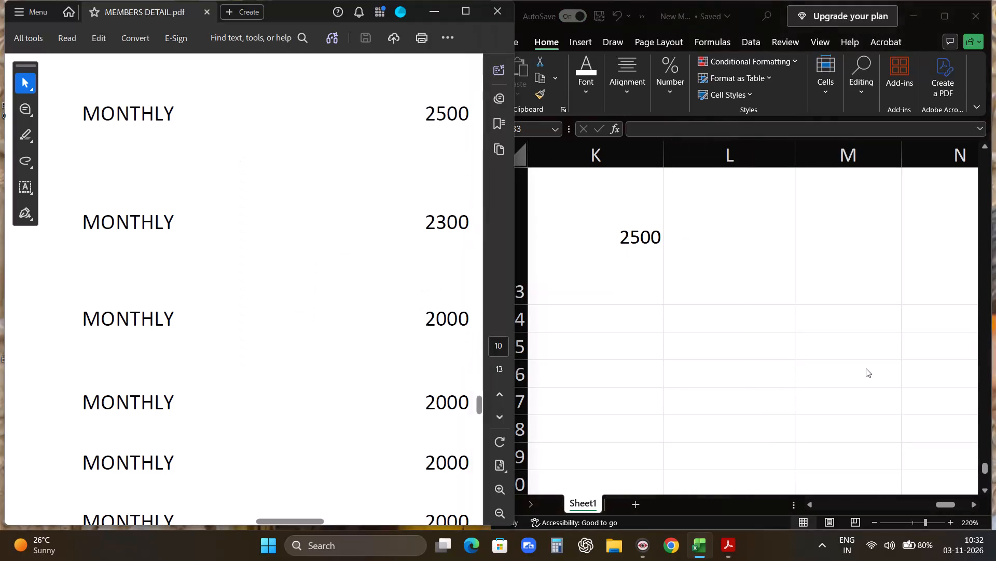
key("Right")
key("Right")
key("Right")
key("Right")
key("Right")
key("Right")
key("Right")
key("Right")
key("Right")
key("Right")
key("Right")
key("Right")
key("Right")
key("Right")
key("Right")
key("Right")
key("Right")
key("Right")
key("Right")
key("Right")
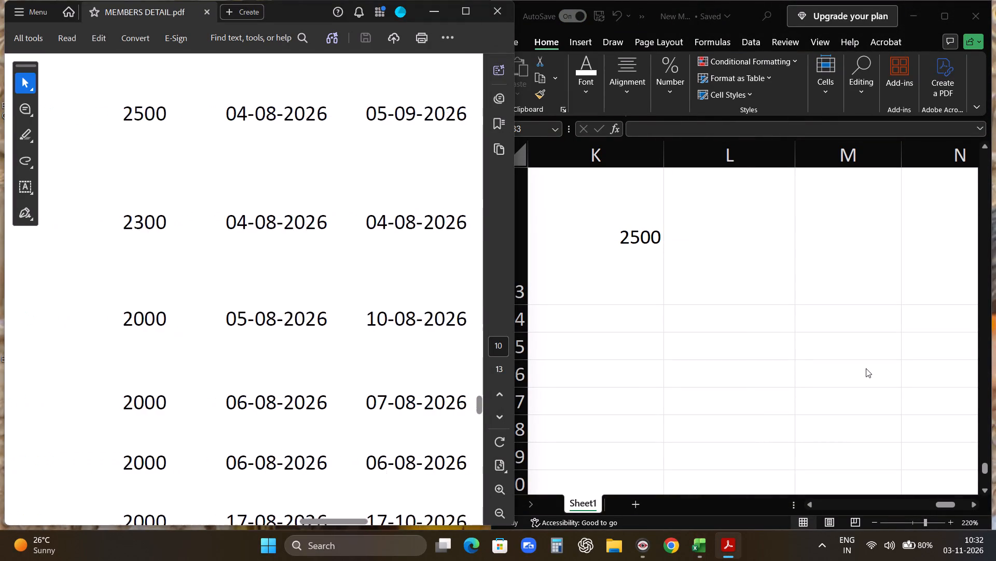
key("Right")
key("alt+Tab")
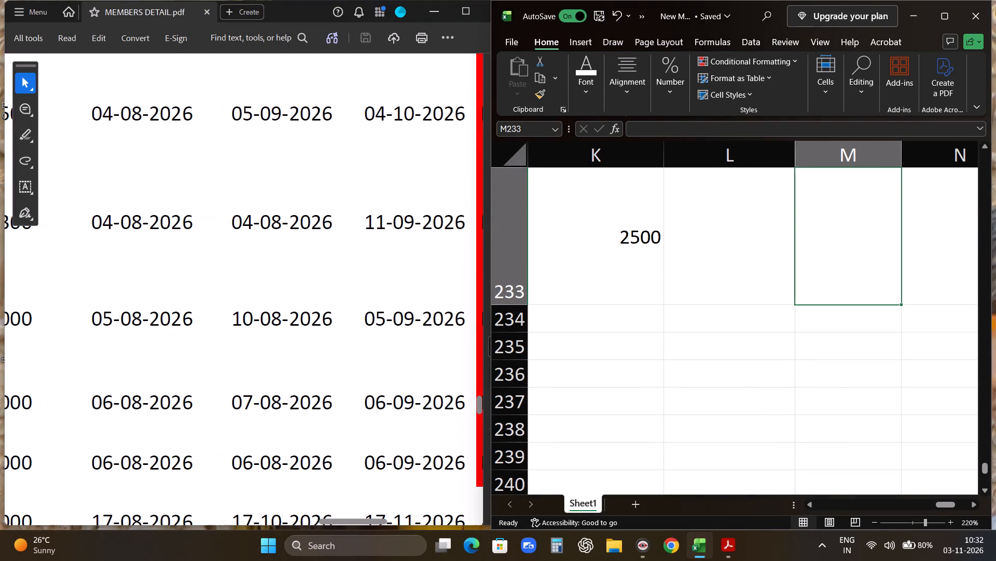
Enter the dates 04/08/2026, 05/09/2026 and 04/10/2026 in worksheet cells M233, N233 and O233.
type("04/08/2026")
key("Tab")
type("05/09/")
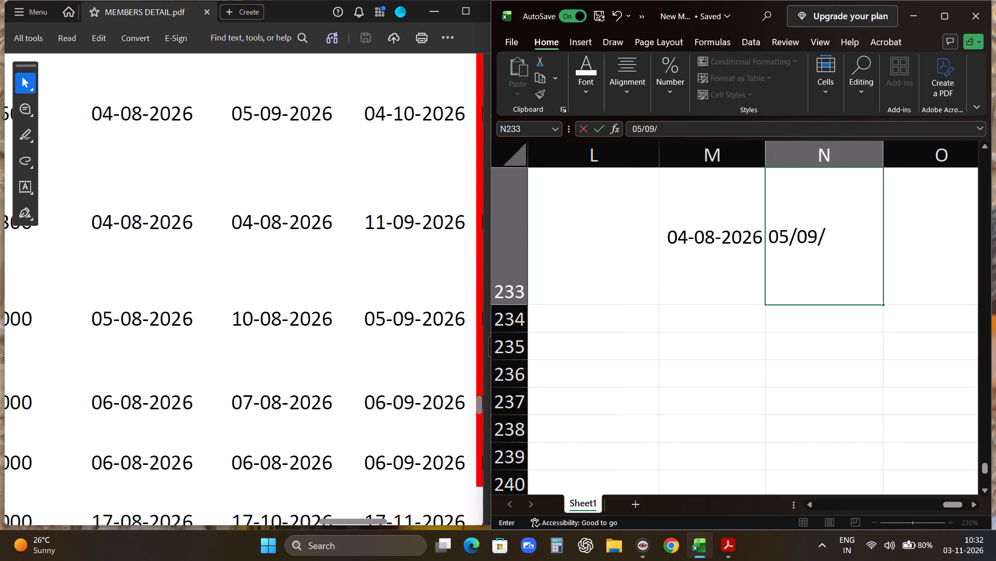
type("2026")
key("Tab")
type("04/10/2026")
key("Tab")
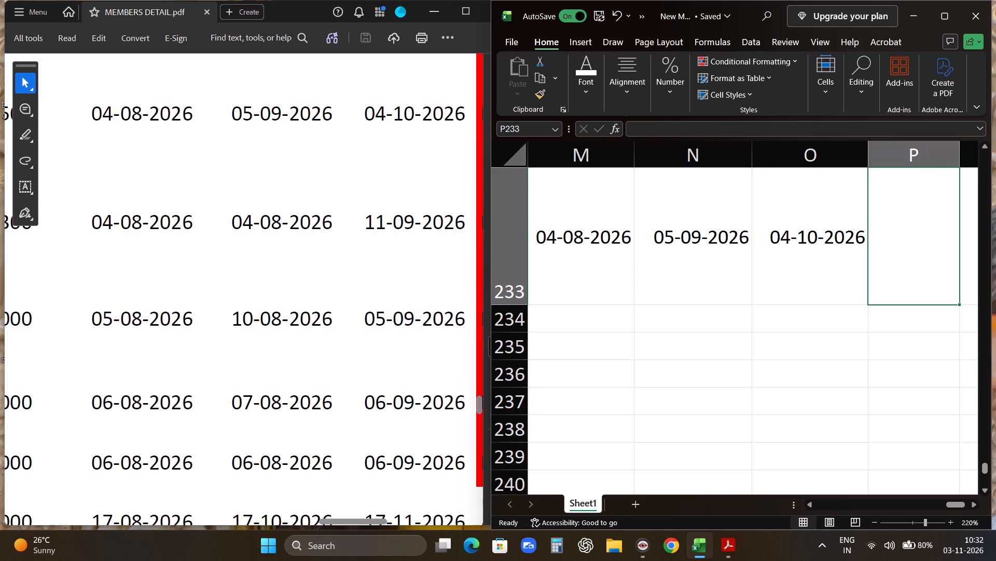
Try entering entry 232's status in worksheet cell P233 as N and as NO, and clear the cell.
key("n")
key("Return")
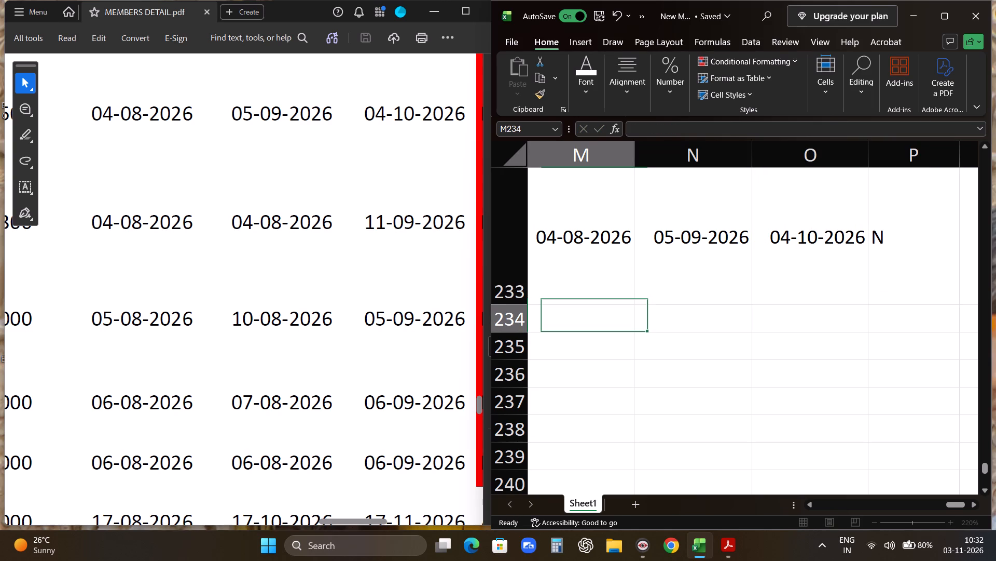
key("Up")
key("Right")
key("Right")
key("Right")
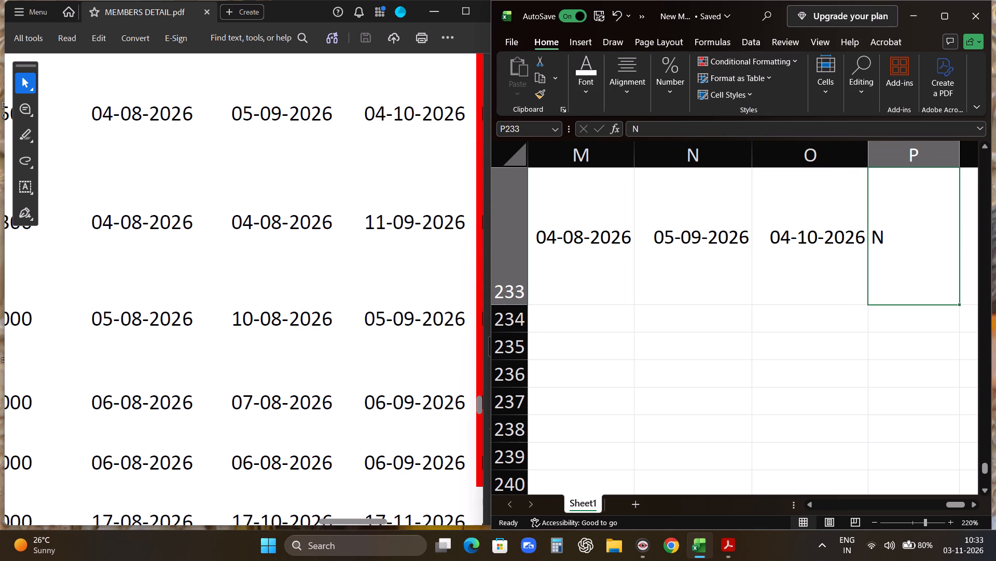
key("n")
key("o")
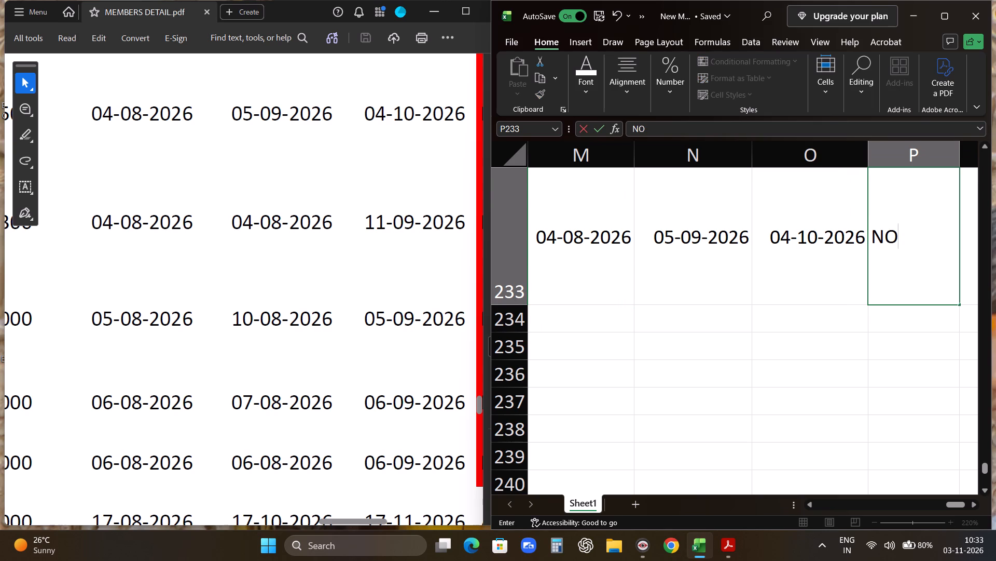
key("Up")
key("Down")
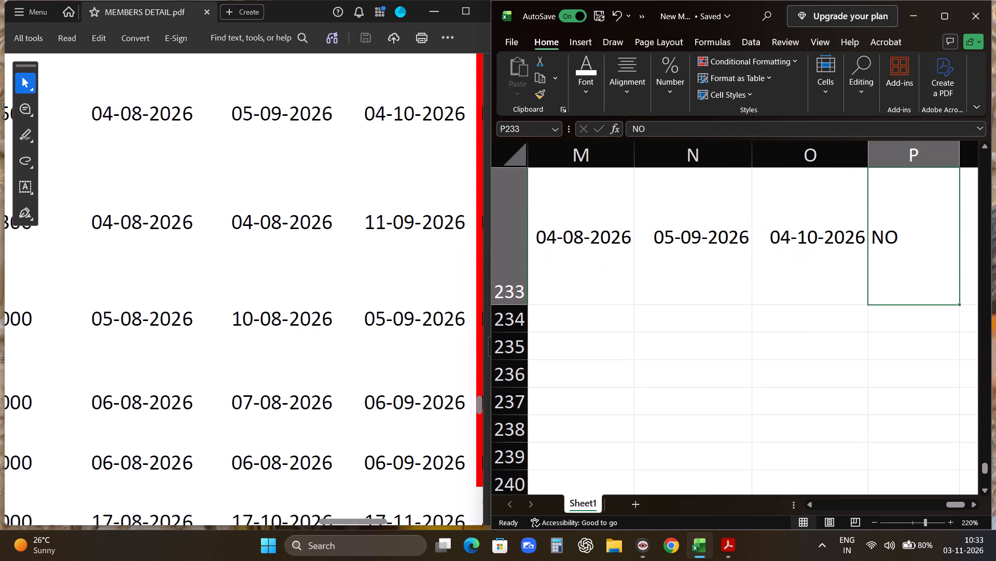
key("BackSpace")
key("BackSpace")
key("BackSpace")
Shift entry 232's dates one column back: 04/08/2026 in L233, 05/09/2026 in M233 and 04/10/2026 in N233, aligning with the rows above.
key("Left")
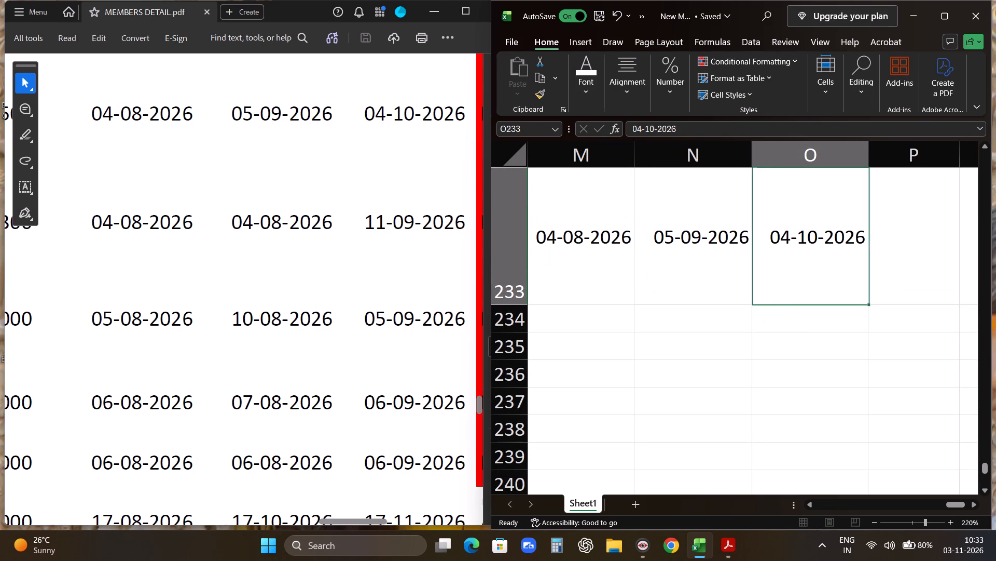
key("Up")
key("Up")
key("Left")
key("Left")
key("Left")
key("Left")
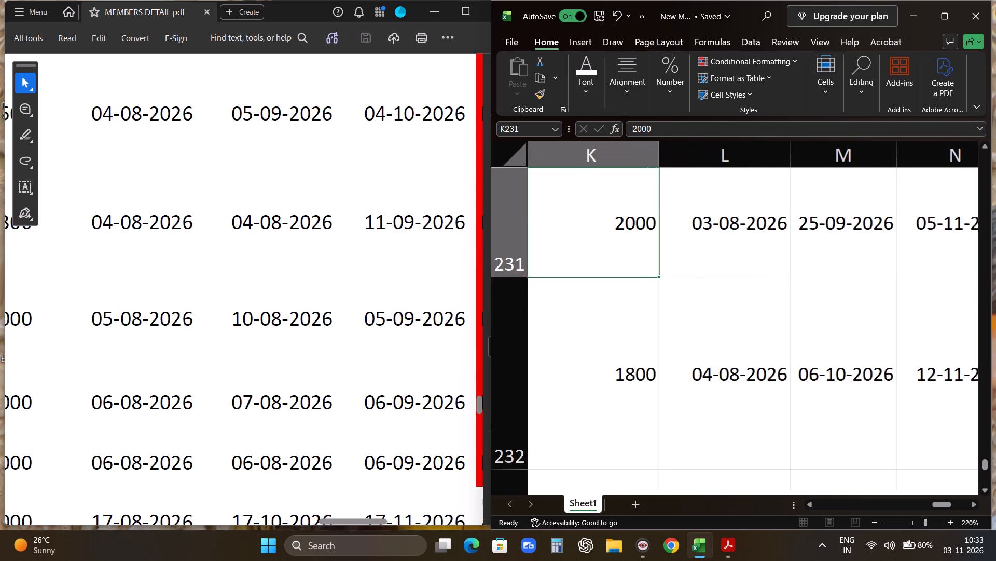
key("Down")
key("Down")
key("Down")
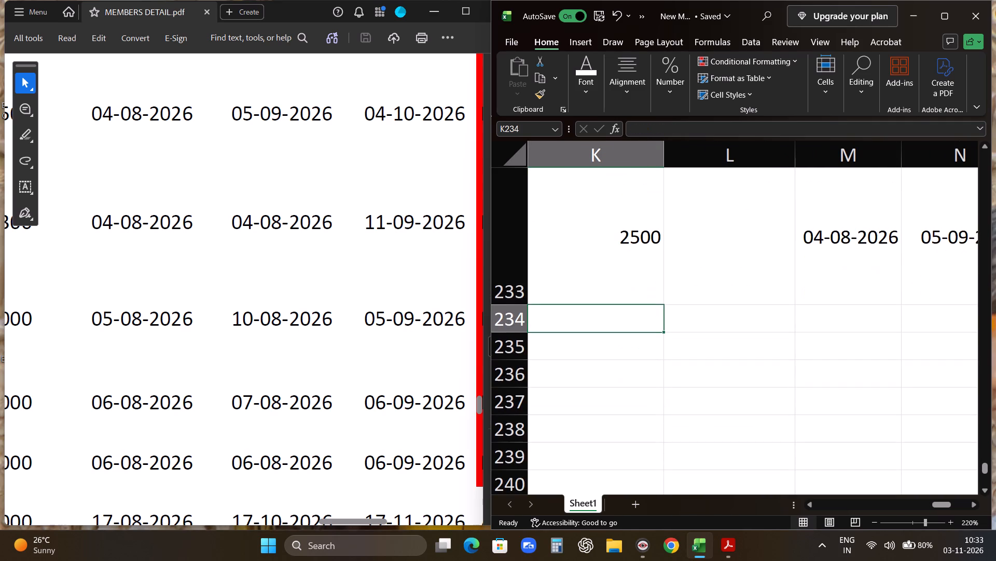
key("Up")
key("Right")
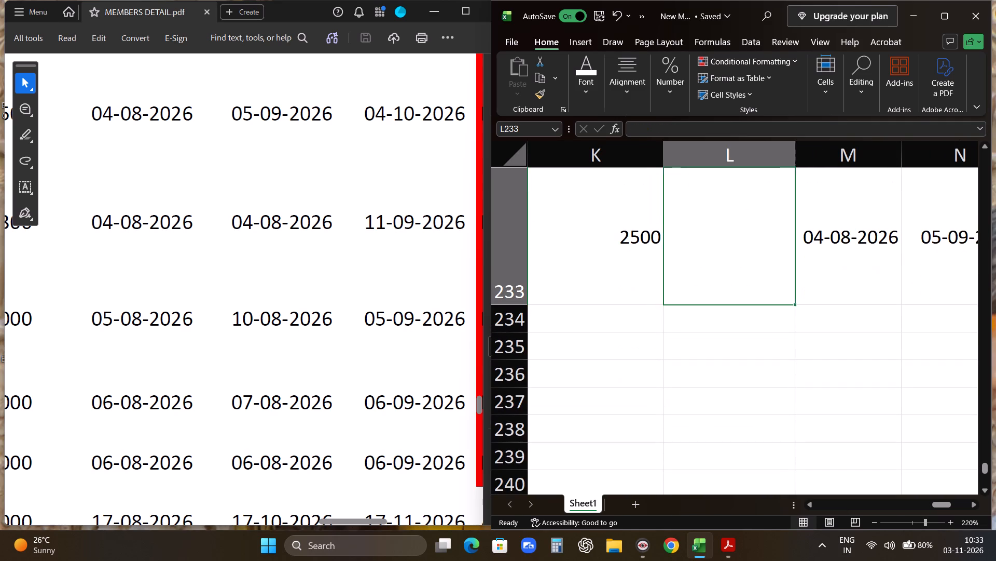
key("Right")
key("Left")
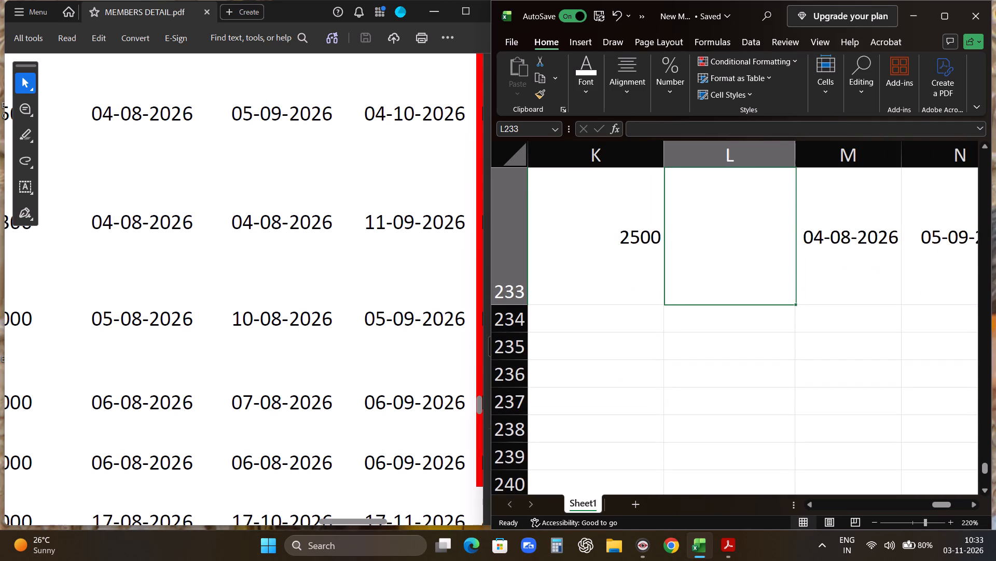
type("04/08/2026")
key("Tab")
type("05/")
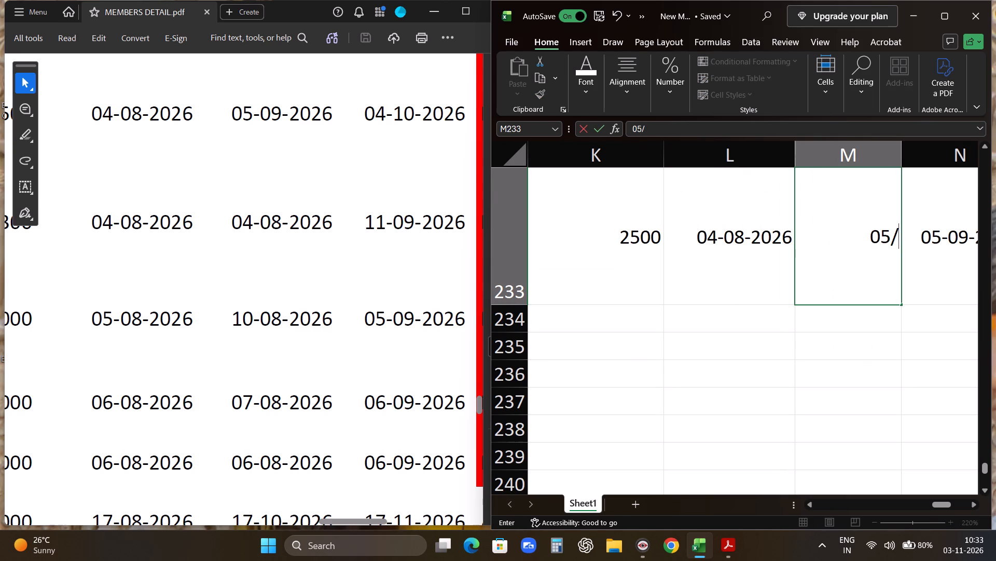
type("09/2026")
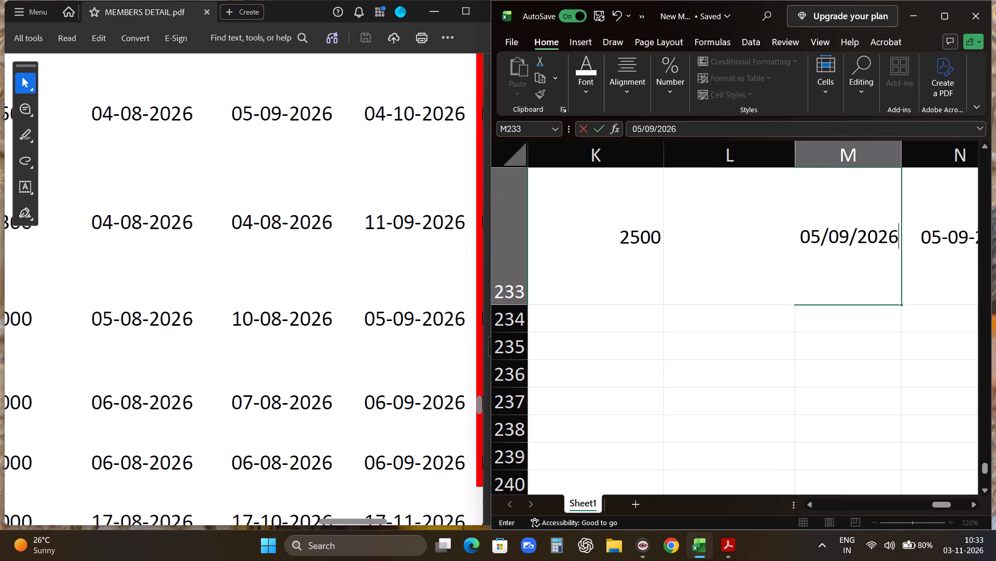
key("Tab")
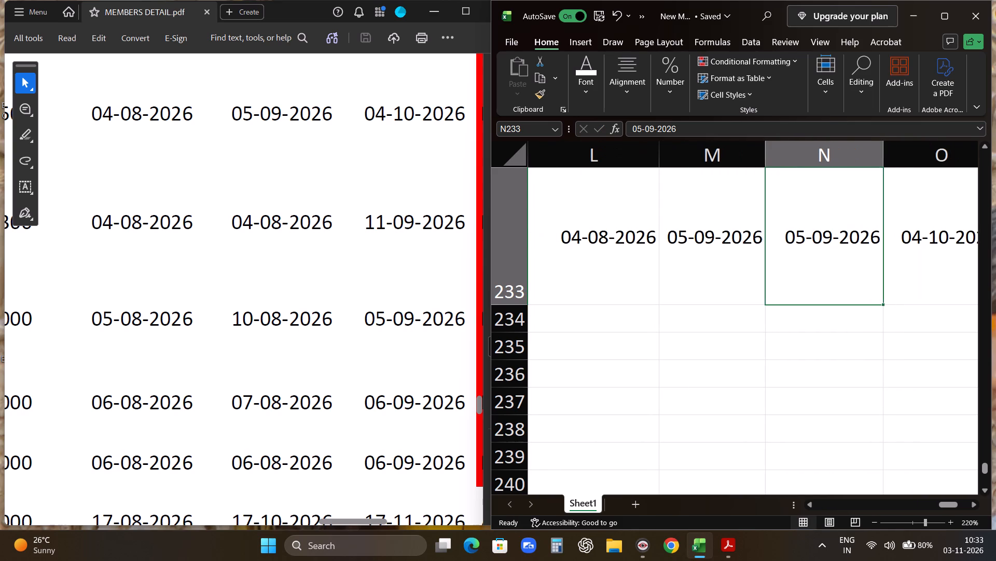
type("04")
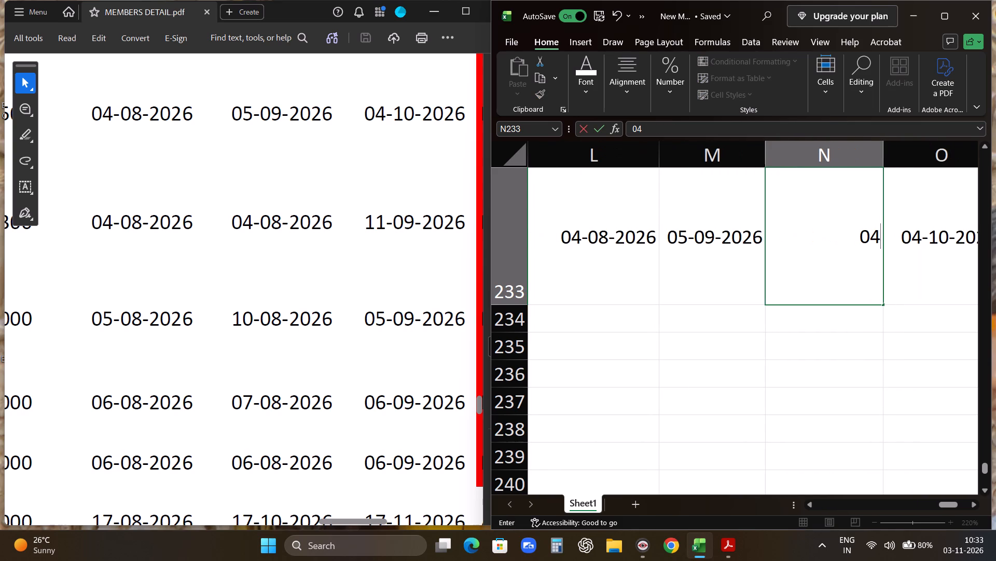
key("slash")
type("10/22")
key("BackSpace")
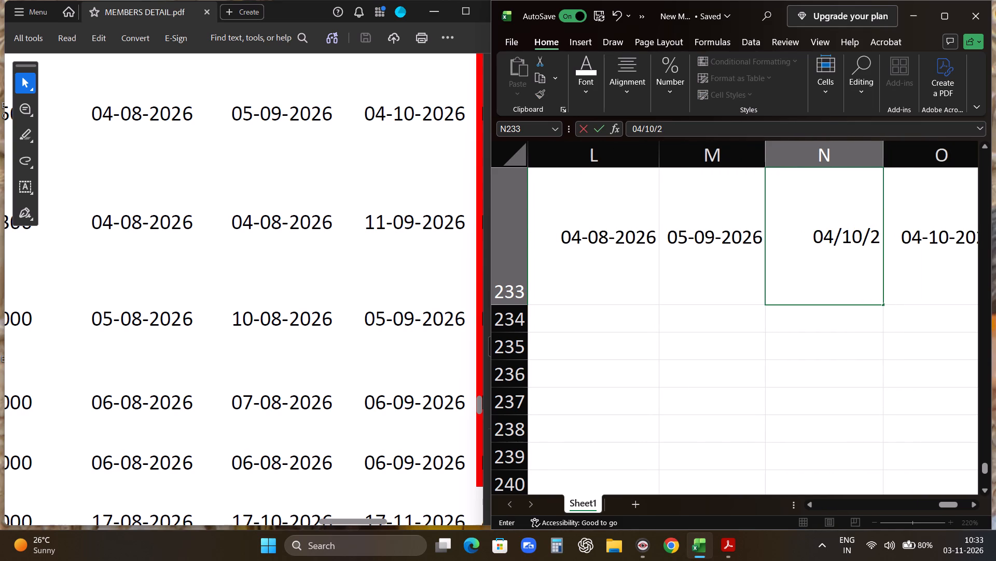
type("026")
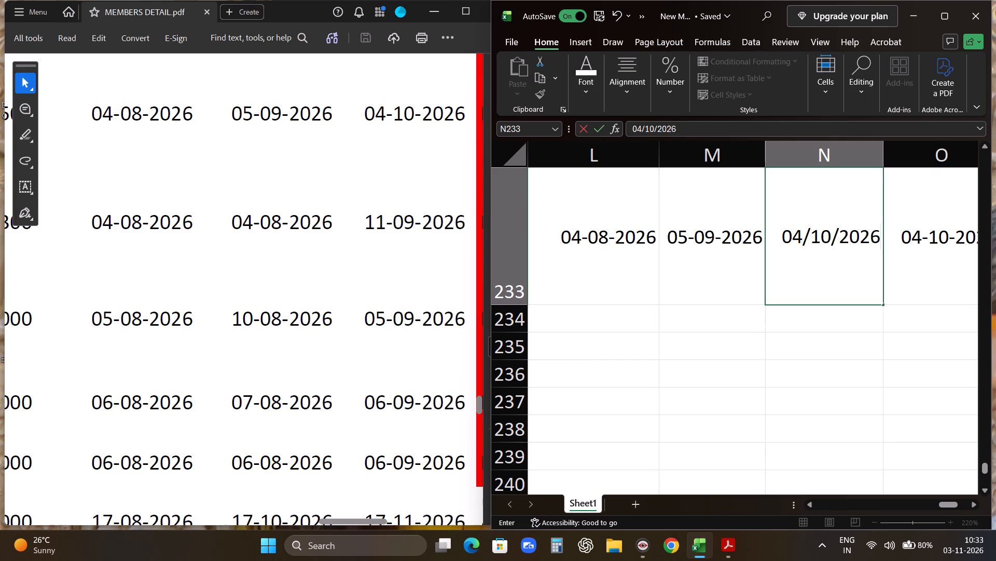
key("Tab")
Replace the date in worksheet cell O233 with the status NON ACTIVE.
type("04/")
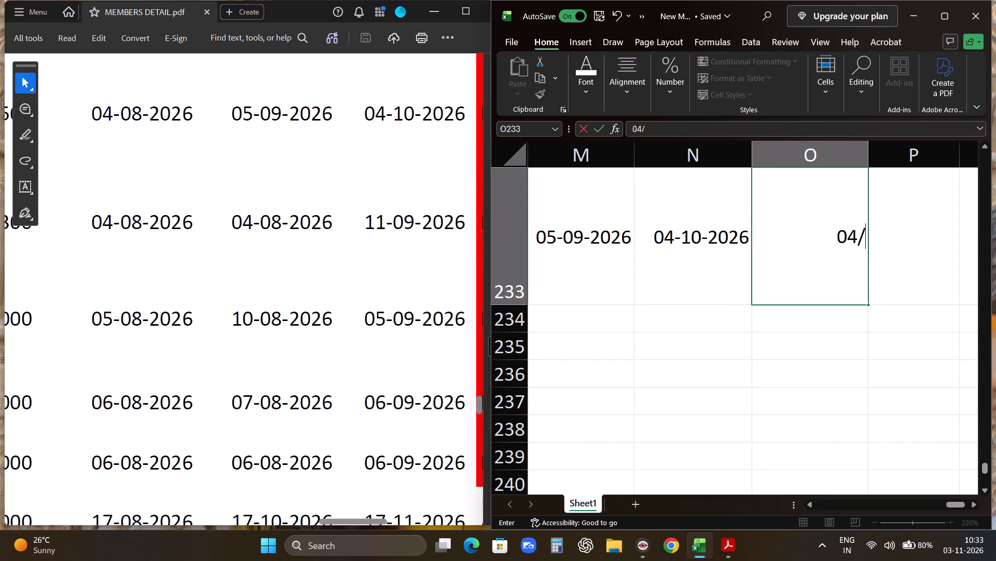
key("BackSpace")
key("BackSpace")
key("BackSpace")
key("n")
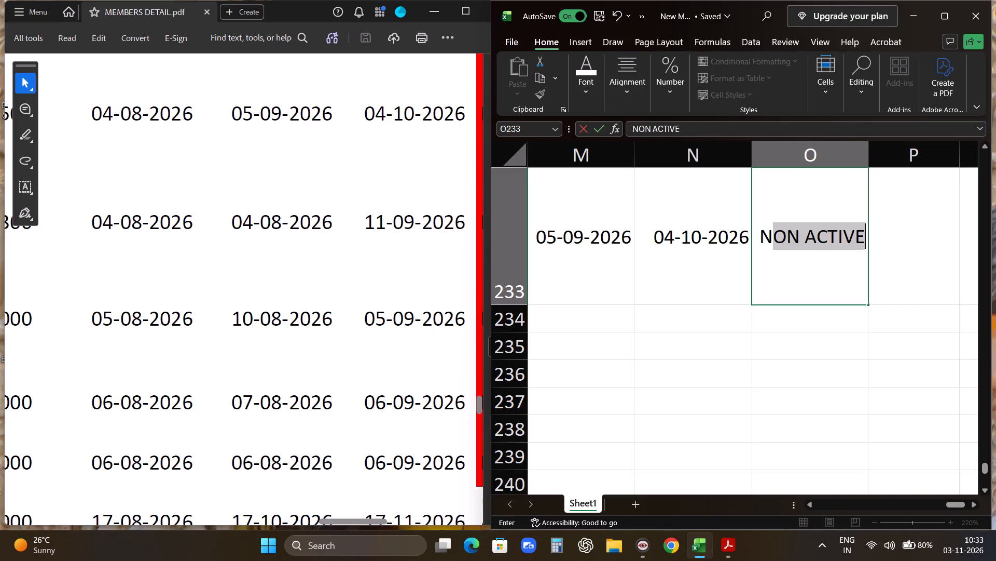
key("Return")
Find entry 233 in the MEMBERS DETAIL PDF and enter the member's name in worksheet cell B234.
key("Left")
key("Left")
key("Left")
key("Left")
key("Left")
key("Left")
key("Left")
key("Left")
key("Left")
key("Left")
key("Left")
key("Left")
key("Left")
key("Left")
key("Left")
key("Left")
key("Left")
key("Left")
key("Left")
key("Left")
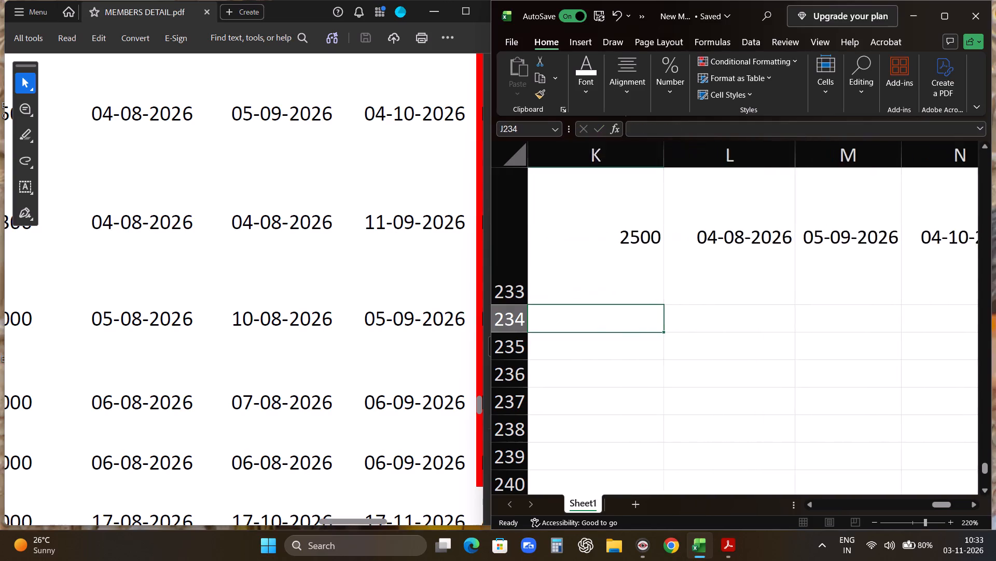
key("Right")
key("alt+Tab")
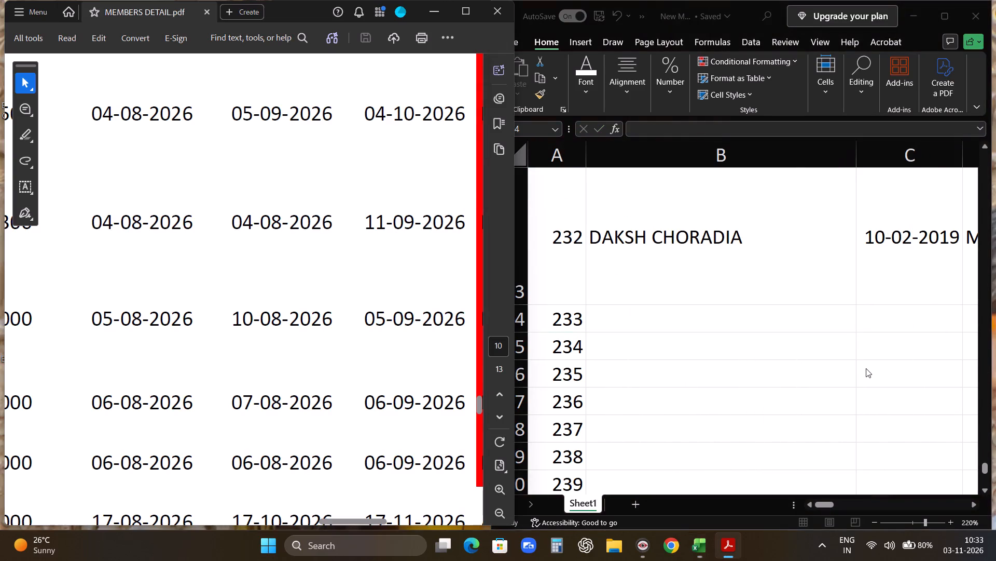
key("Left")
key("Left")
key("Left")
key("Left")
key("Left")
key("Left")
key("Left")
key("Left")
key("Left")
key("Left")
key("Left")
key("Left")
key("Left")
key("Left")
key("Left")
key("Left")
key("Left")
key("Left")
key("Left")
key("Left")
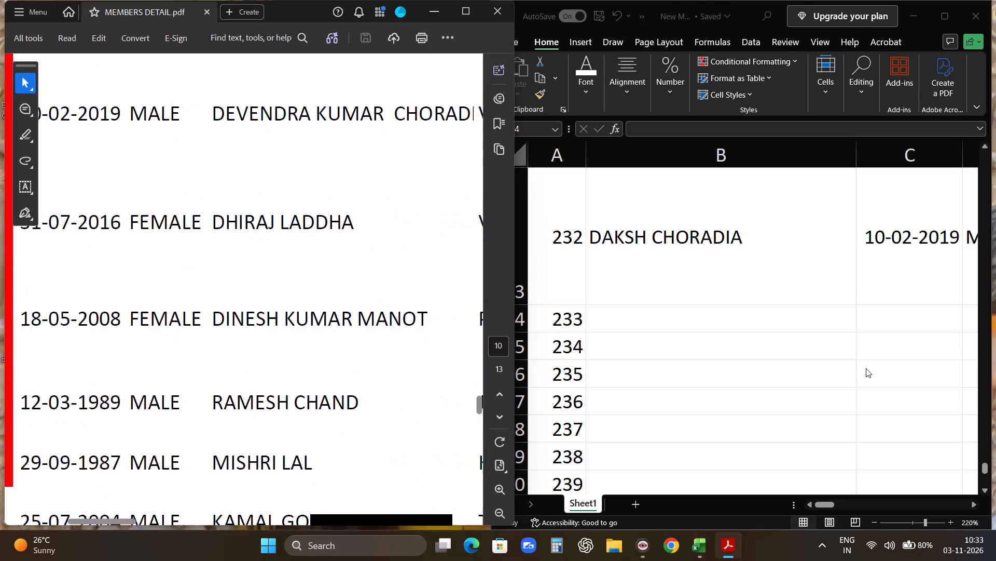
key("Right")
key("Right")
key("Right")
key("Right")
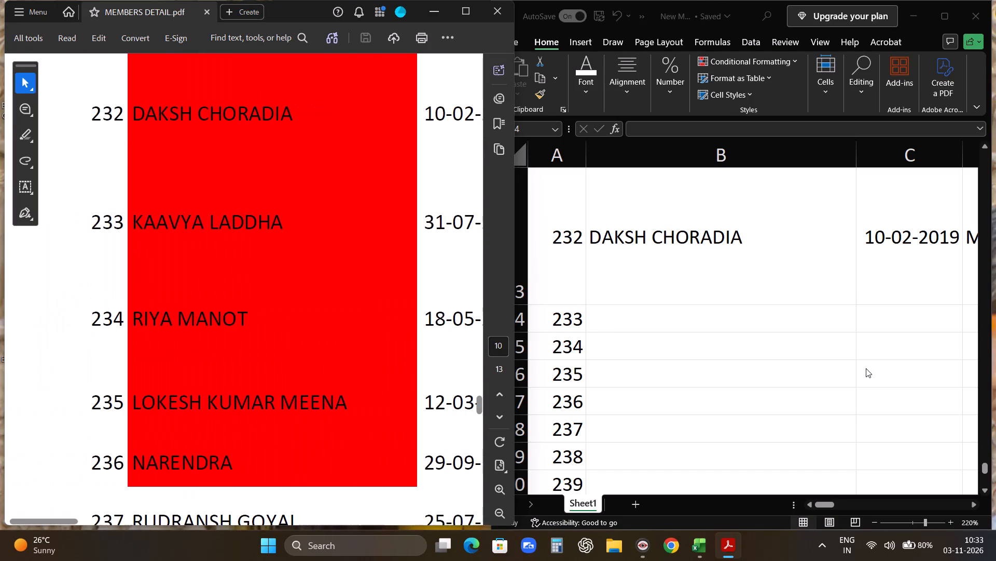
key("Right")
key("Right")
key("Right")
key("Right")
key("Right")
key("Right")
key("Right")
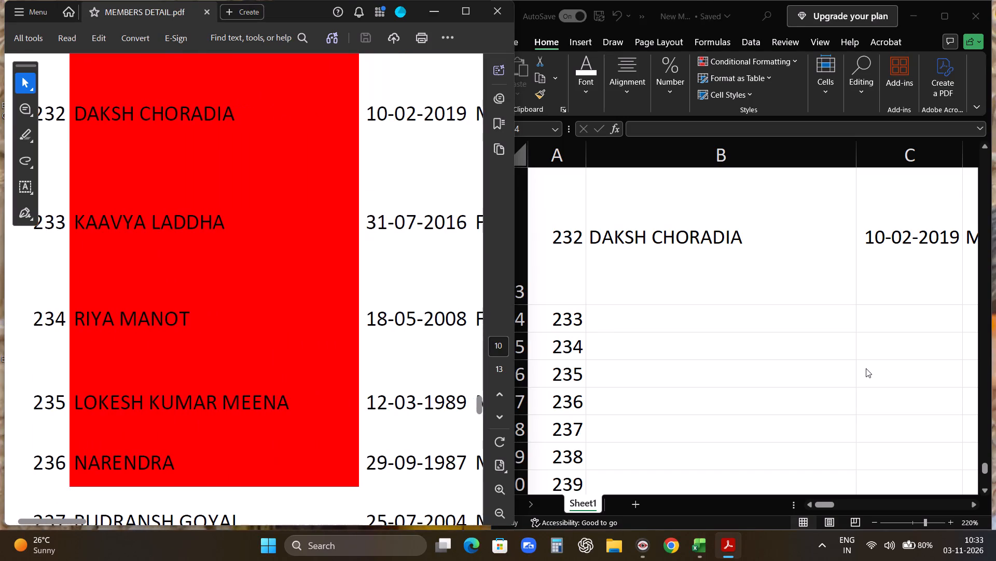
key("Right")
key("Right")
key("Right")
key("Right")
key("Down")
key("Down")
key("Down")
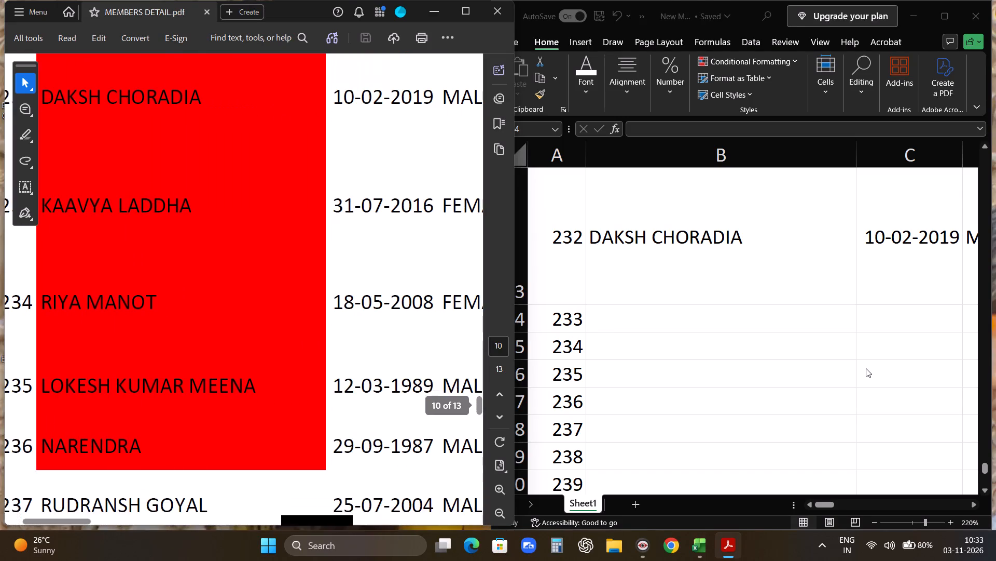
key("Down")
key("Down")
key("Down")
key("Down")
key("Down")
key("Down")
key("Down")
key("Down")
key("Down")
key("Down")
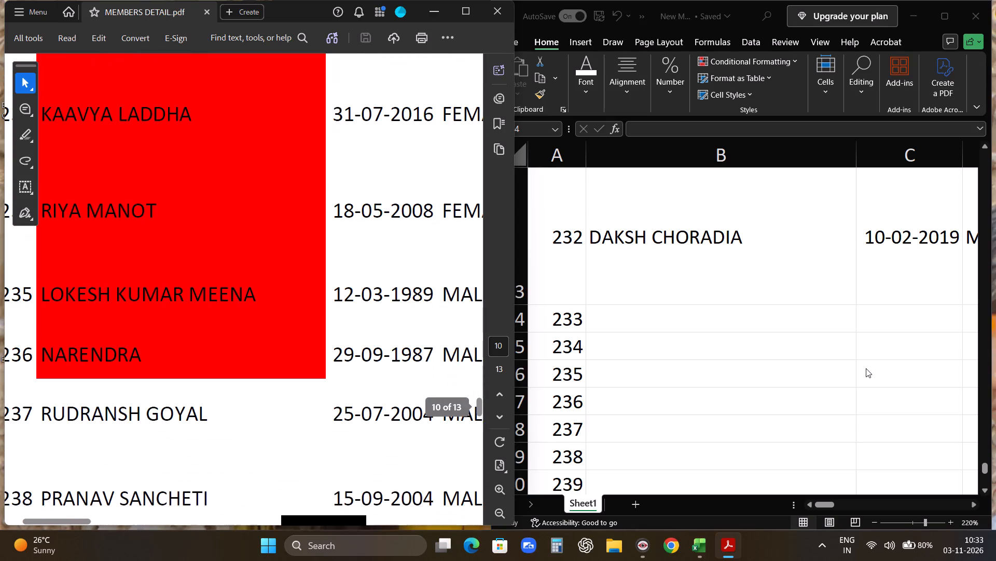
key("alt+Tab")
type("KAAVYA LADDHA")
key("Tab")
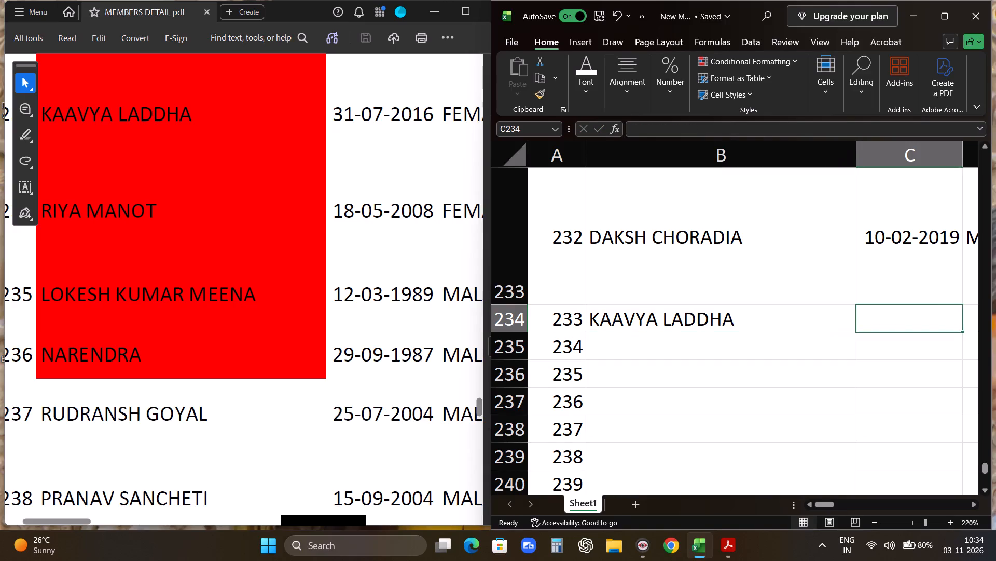
Enter entry 233's date of birth in worksheet cell C234 and the gender FEMALE in D234.
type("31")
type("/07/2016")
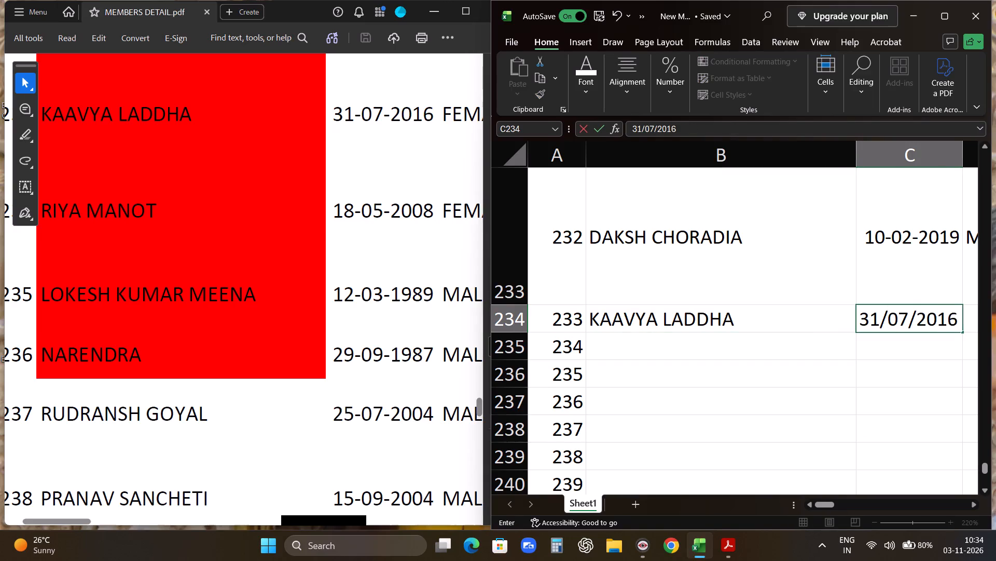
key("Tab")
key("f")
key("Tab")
Copy entry 233's father's and mother's names from the PDF into worksheet cells E234 and F234.
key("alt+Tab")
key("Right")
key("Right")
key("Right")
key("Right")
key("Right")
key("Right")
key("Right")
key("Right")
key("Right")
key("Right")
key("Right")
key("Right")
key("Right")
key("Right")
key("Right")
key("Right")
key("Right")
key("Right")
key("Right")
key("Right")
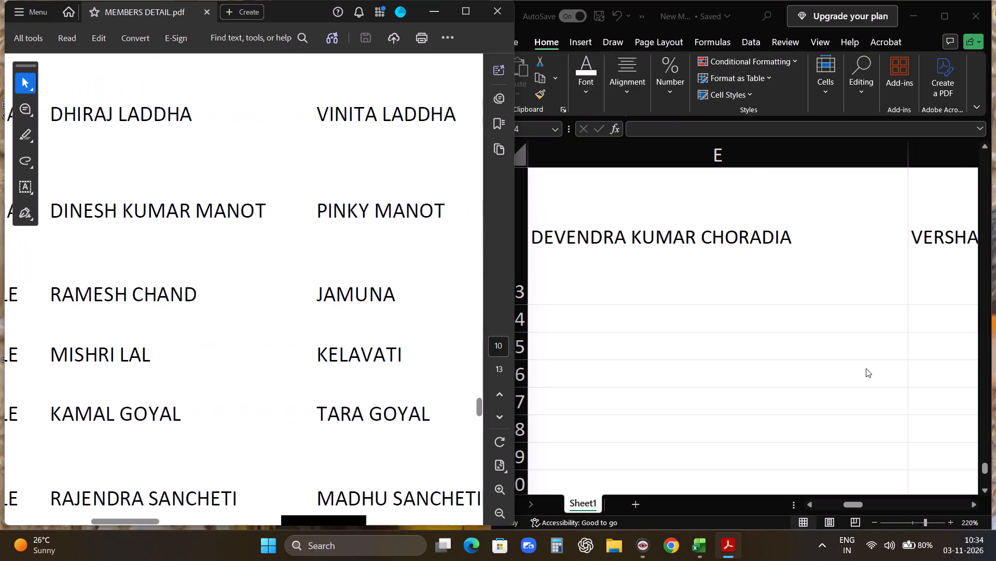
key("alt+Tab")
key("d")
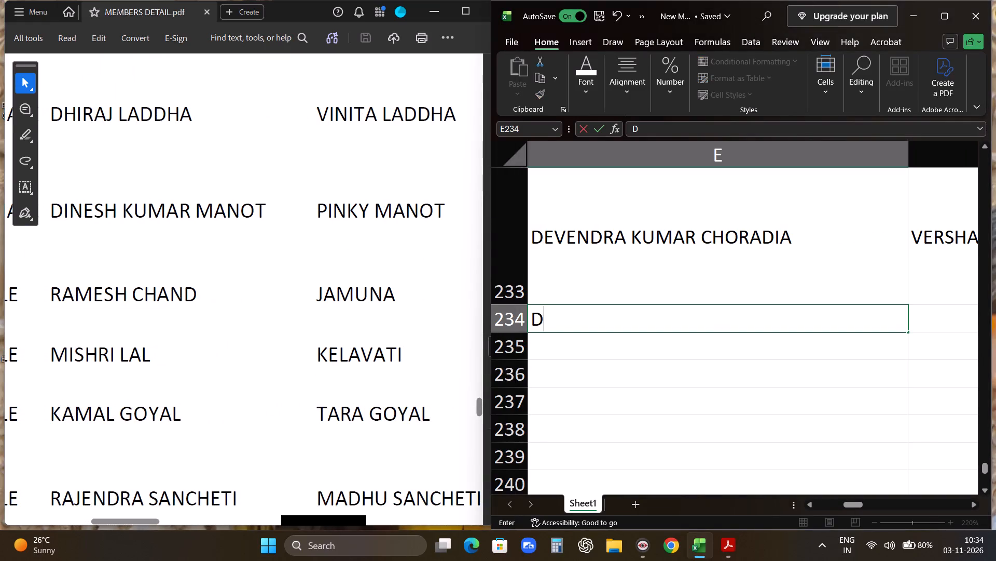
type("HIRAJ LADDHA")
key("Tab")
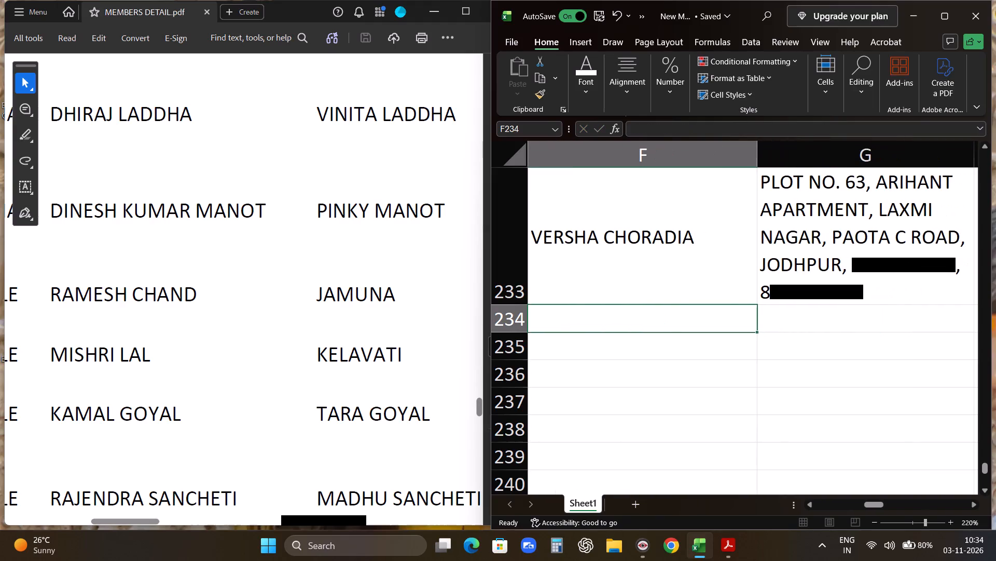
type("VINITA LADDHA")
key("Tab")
Find entry 233's address in the PDF and enter it in worksheet cell G234, starting with the house number.
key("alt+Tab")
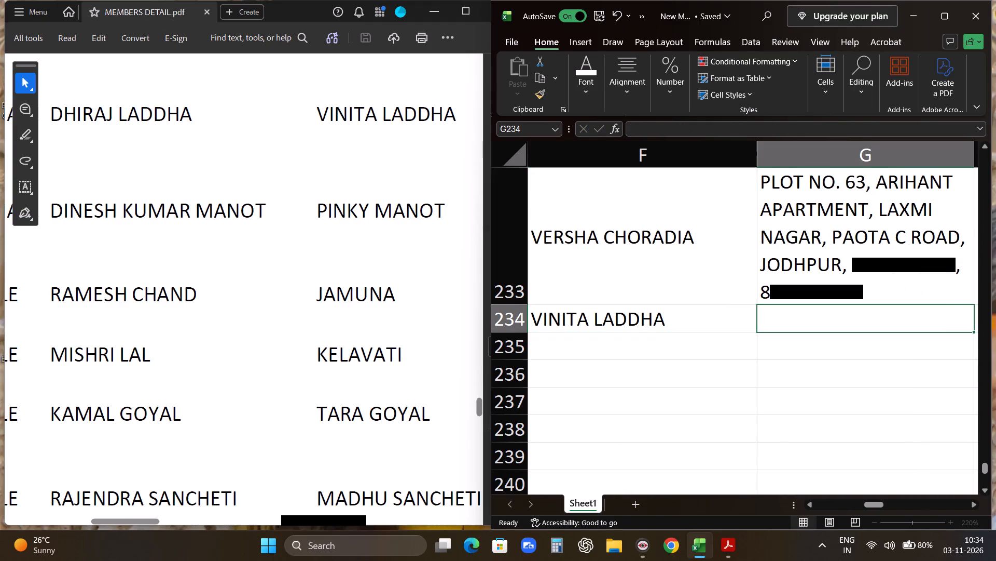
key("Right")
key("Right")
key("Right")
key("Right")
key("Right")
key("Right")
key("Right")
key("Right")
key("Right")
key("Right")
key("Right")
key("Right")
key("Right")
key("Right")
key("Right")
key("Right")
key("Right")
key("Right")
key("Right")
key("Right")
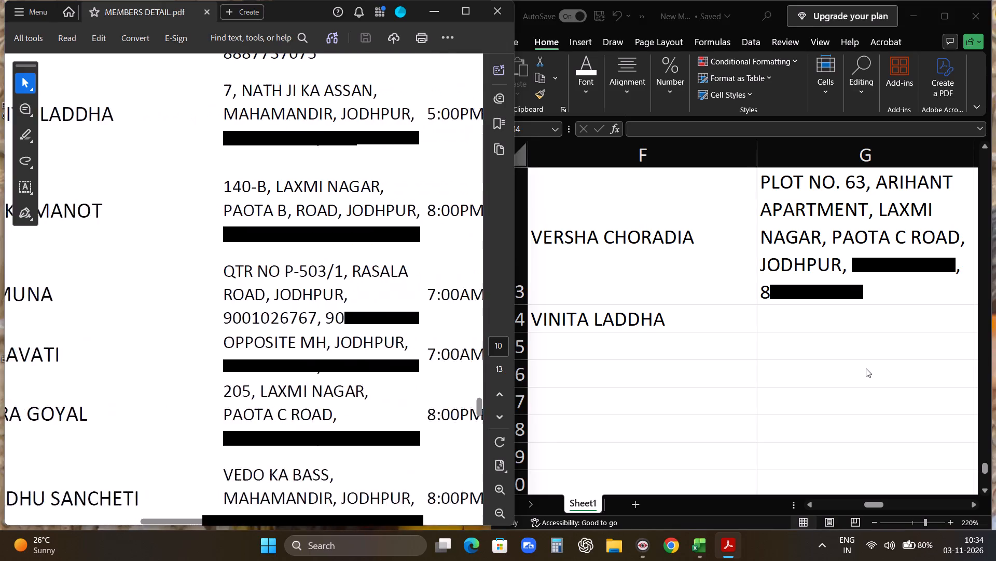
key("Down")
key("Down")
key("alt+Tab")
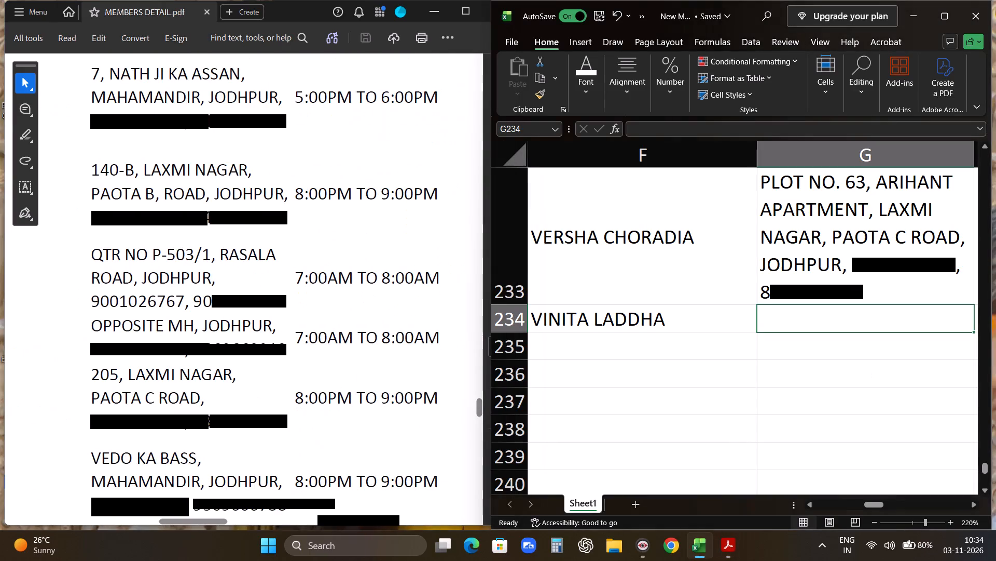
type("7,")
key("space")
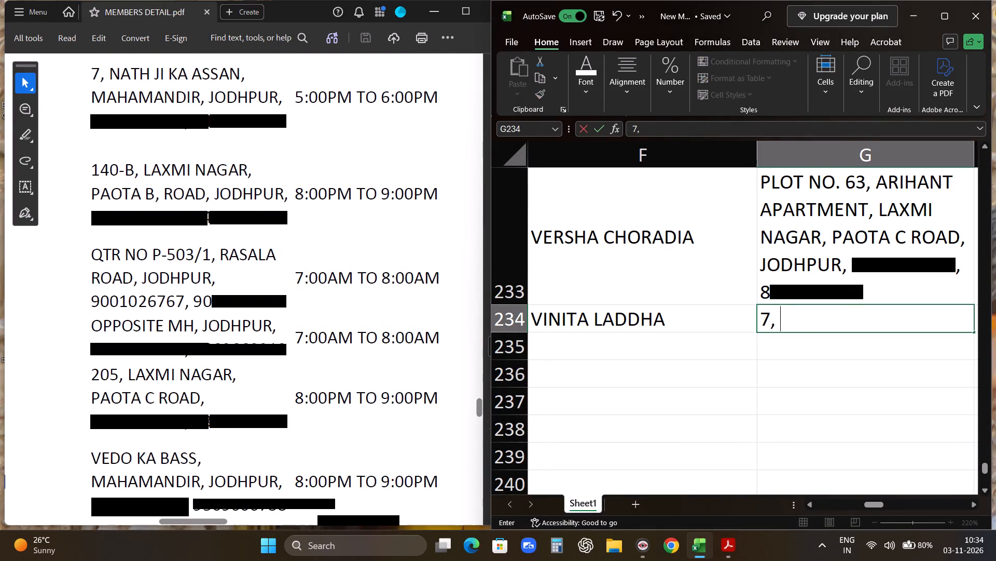
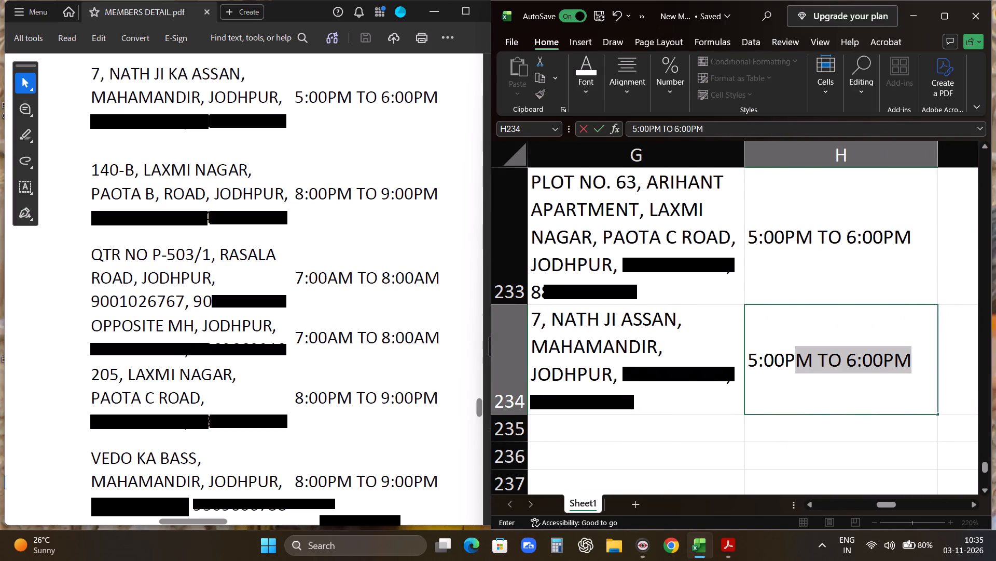
Continue along entry 233 in the PDF and enter NIL in worksheet cell I234 and MONTHLY in J234.
key("alt+Tab")
key("Right")
key("Right")
key("Right")
key("Right")
key("Right")
key("Right")
key("Right")
key("Right")
key("Right")
key("Right")
key("Right")
key("Right")
key("Right")
key("Right")
key("Right")
key("Right")
key("Right")
key("Right")
key("Right")
key("Right")
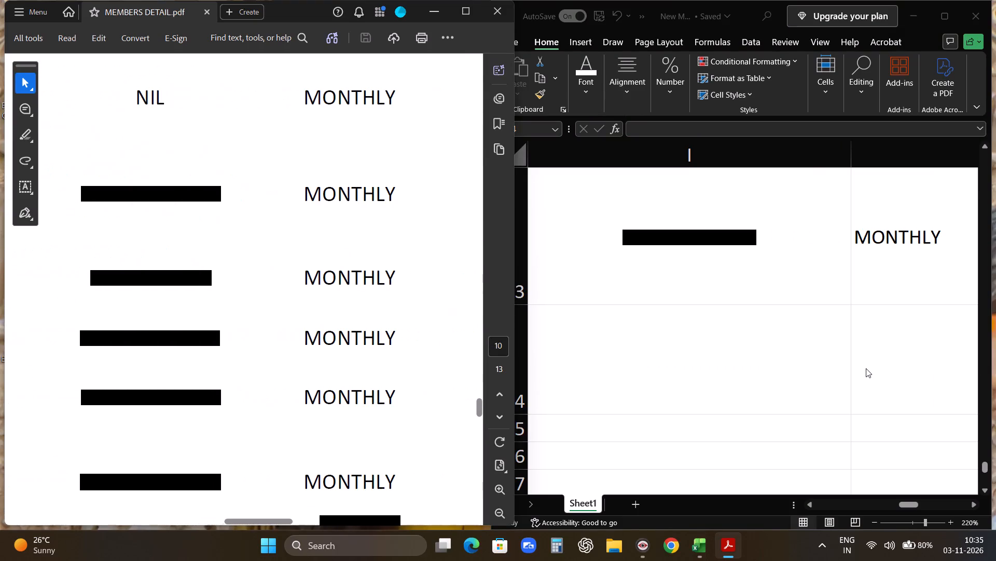
key("alt+Tab")
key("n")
key("Tab")
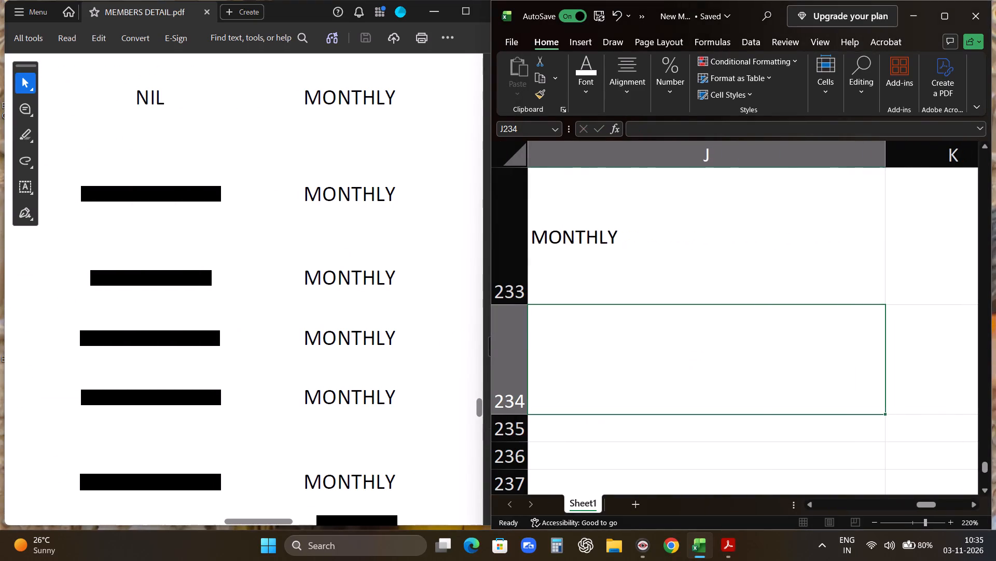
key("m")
key("Tab")
Find entry 233's amount and first two dates in the PDF; enter 2300 in K234 and 04/08/2026 in both L234 and M234.
key("alt+Tab")
key("Right")
key("Right")
key("Right")
key("Right")
key("Right")
key("Right")
key("Right")
key("Right")
key("Right")
key("Right")
key("Right")
key("Right")
key("Right")
key("Right")
key("Right")
key("Right")
key("Right")
key("Right")
key("Right")
key("Right")
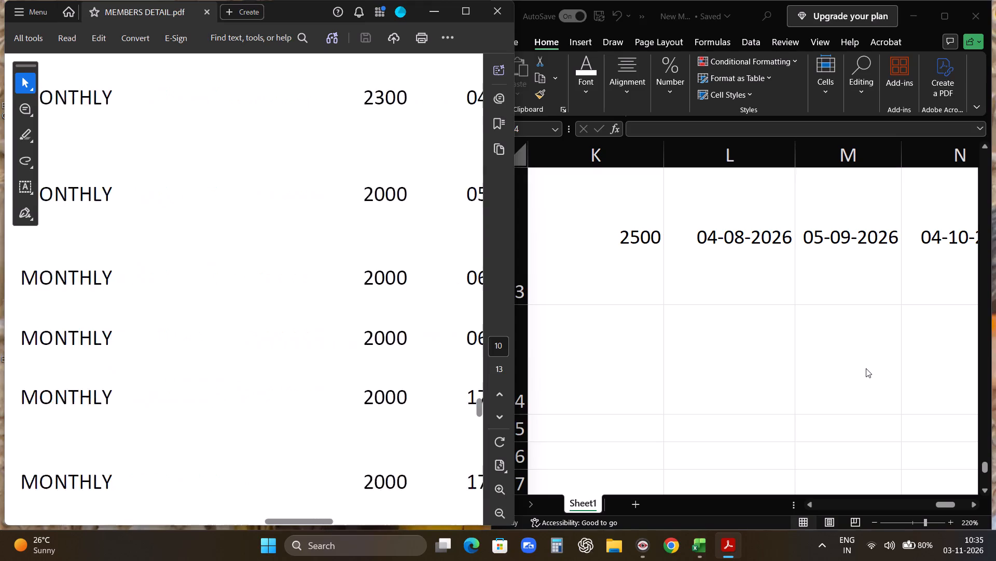
key("Left")
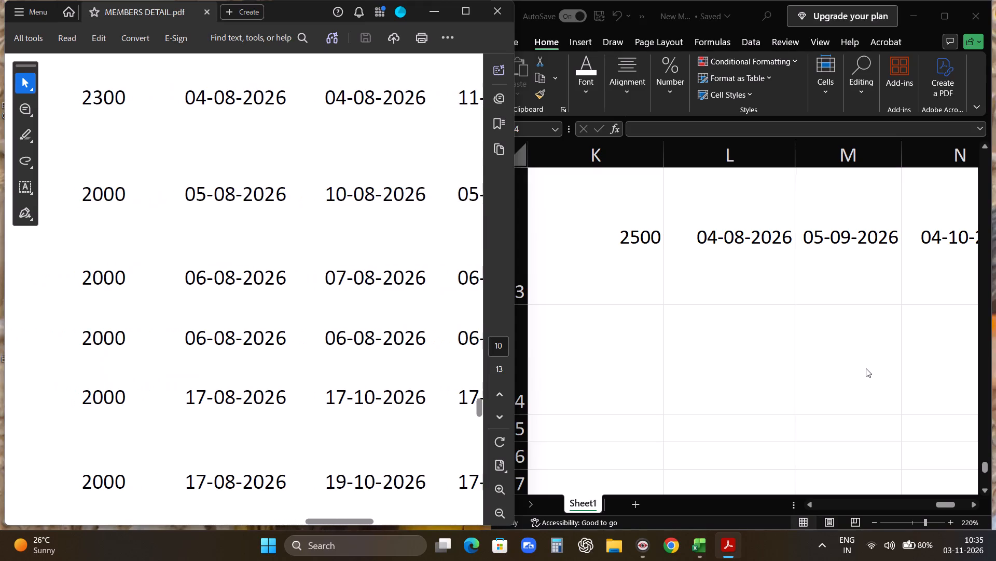
key("Left")
key("Left")
key("Left")
key("alt+Tab")
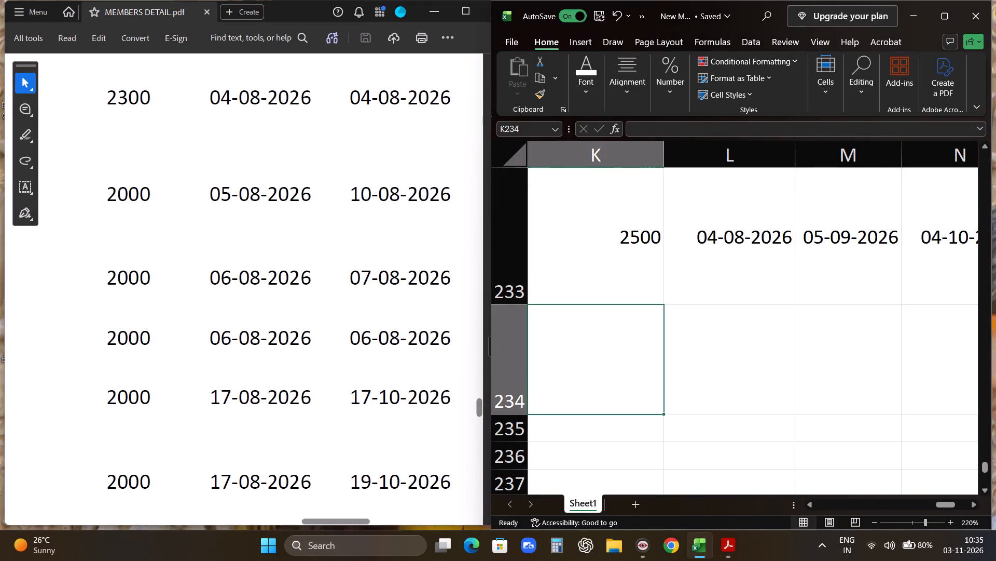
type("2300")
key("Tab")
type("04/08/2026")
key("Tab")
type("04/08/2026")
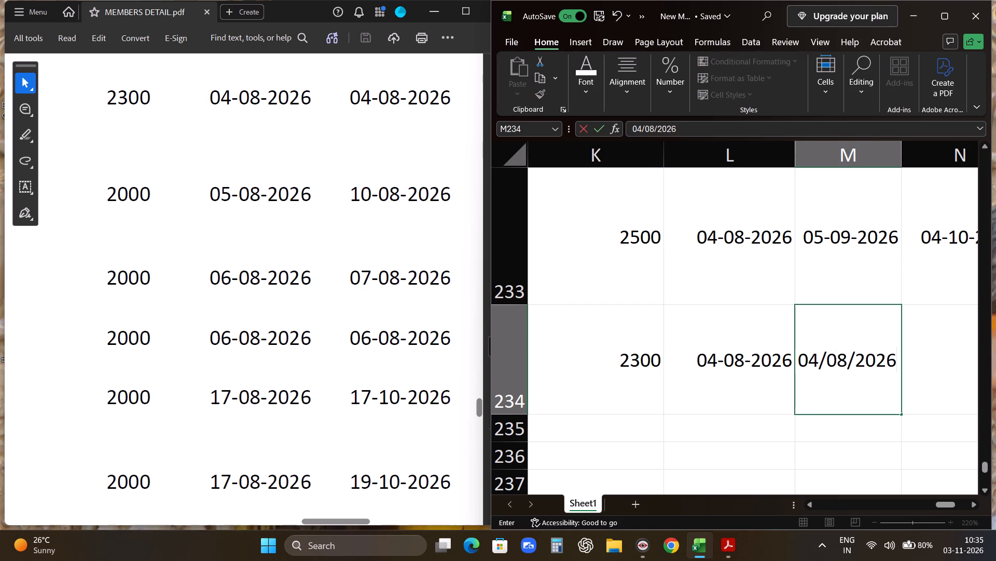
Find entry 233's last date and status in the PDF, and enter 11/09/2026 in N234 and NON ACTIVE in O234.
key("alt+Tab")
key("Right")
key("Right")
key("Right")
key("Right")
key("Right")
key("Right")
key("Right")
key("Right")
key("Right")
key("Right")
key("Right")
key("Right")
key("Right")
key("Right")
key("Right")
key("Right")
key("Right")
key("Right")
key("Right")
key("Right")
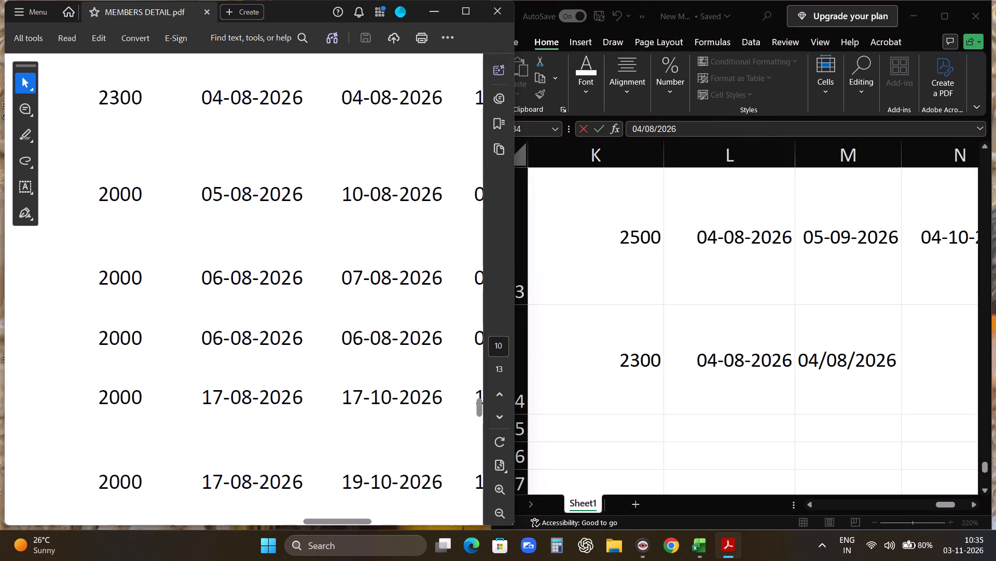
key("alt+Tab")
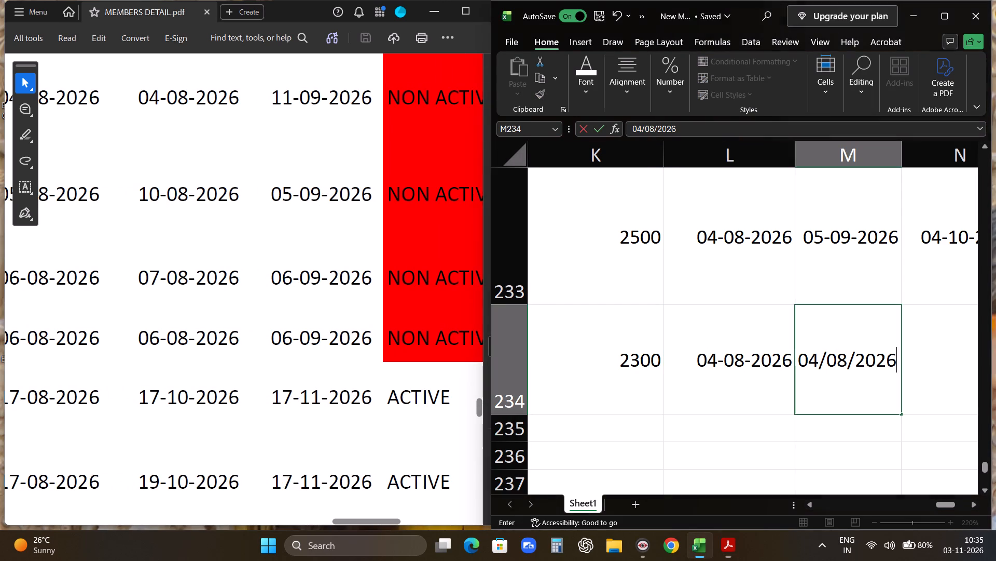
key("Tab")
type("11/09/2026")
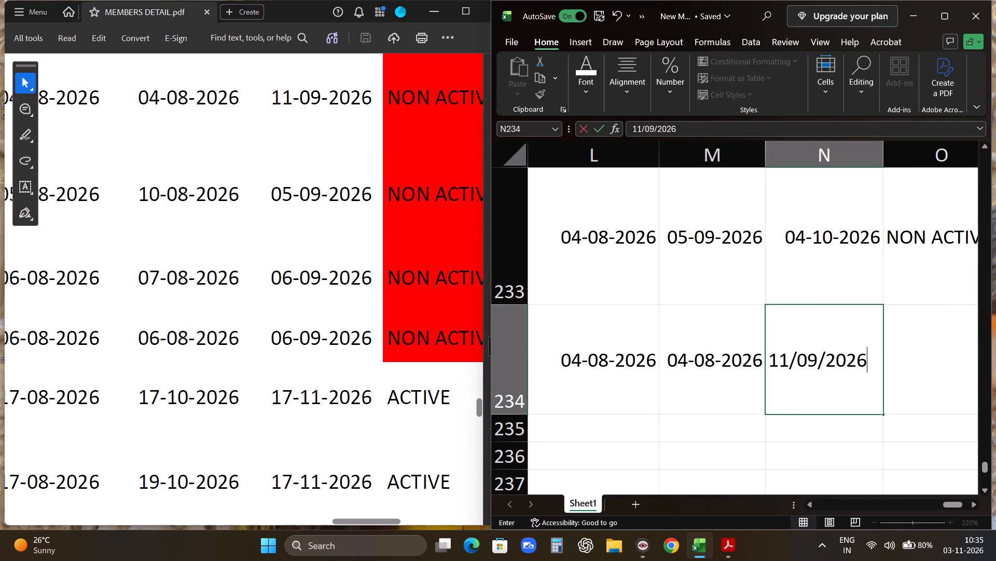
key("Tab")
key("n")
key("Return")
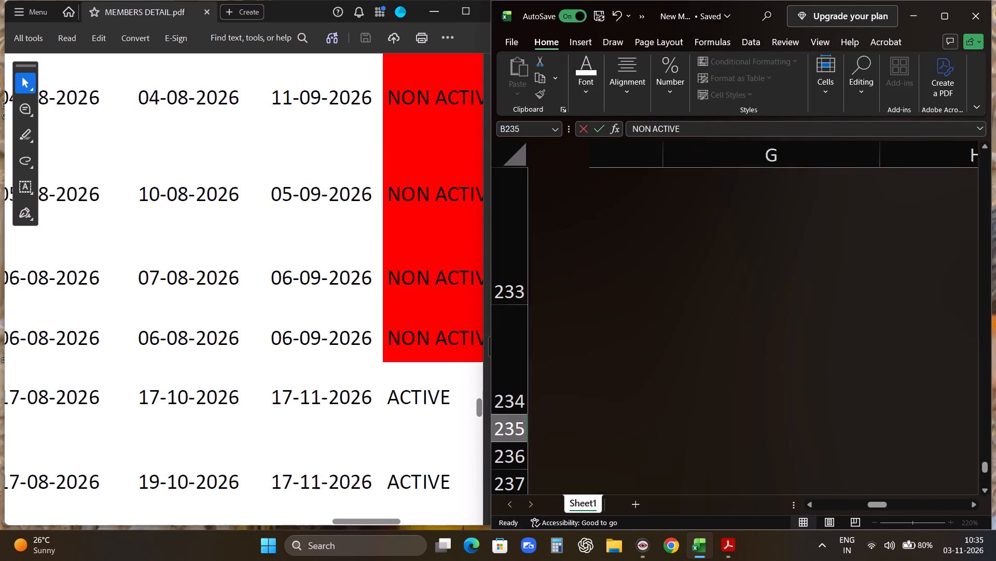
Start worksheet row 235 at cell B235 and find entry 234's name and date of birth in the MEMBERS DETAIL PDF.
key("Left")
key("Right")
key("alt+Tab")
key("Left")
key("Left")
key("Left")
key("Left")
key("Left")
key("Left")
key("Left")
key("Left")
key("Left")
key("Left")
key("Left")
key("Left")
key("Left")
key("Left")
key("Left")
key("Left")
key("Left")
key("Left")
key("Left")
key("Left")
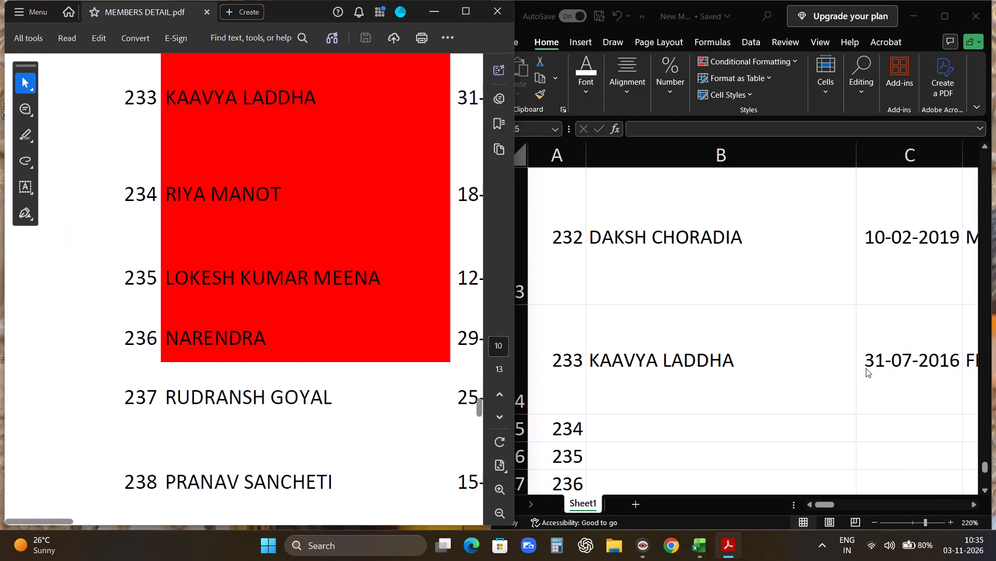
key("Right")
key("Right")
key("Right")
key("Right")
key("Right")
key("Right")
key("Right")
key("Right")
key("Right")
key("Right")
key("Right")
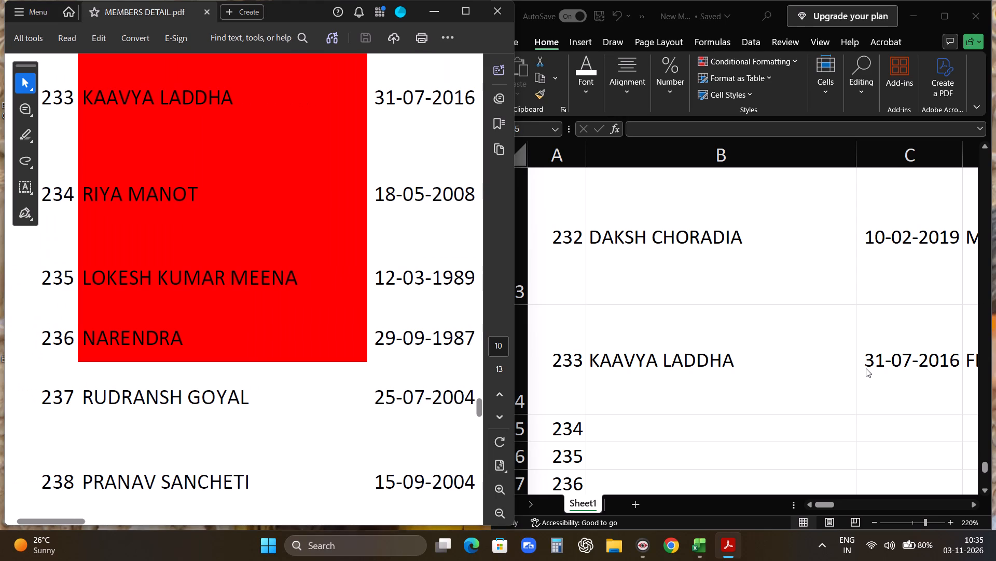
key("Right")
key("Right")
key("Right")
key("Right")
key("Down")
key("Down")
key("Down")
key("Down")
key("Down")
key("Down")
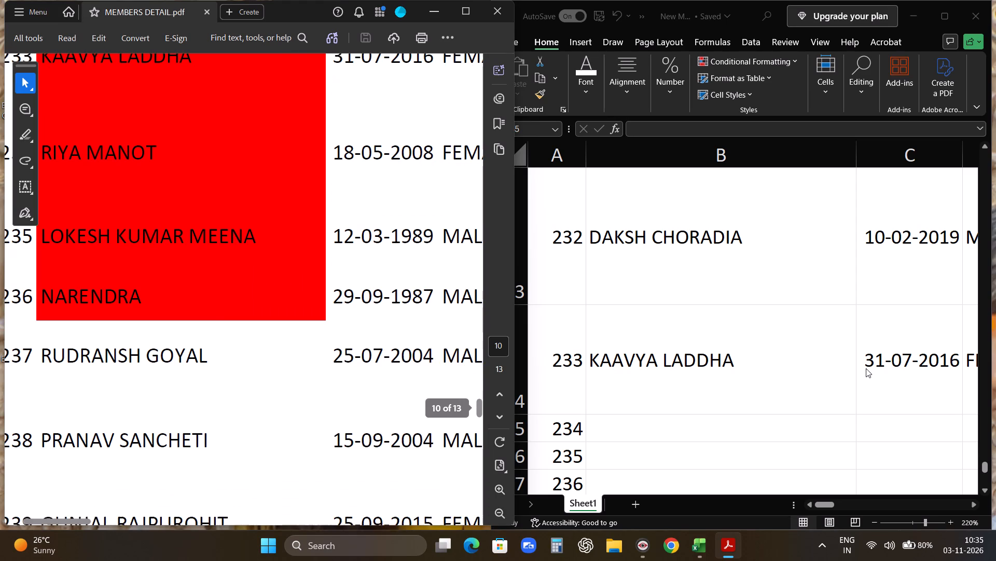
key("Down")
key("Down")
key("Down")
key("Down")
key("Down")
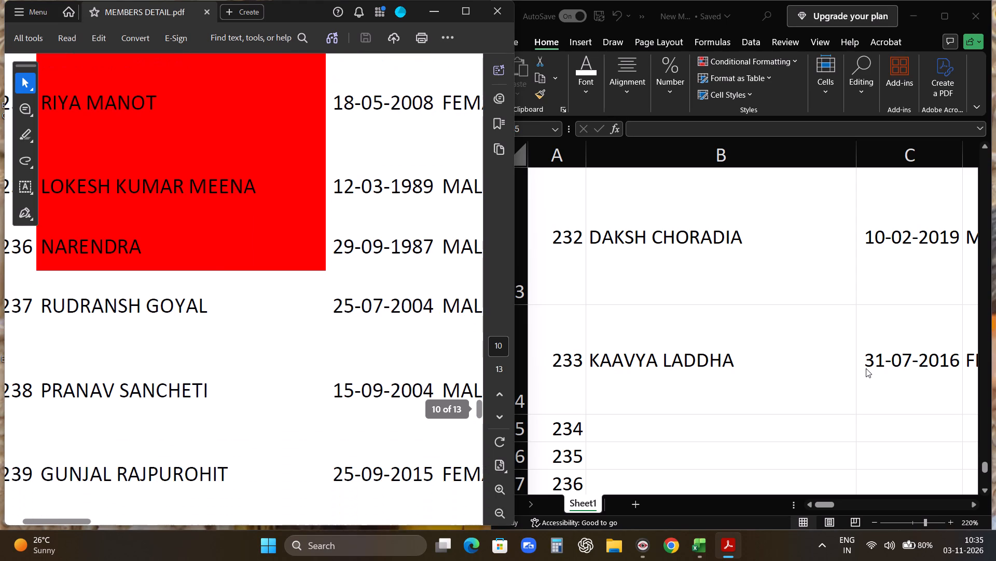
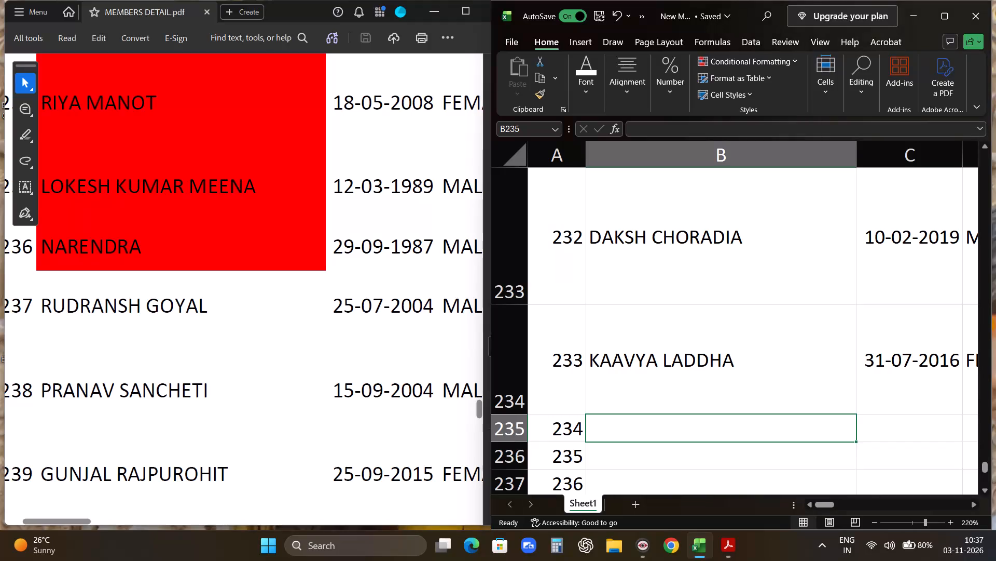
Enter entry 234's member name in B235, the date of birth in C235 and FEMALE in D235.
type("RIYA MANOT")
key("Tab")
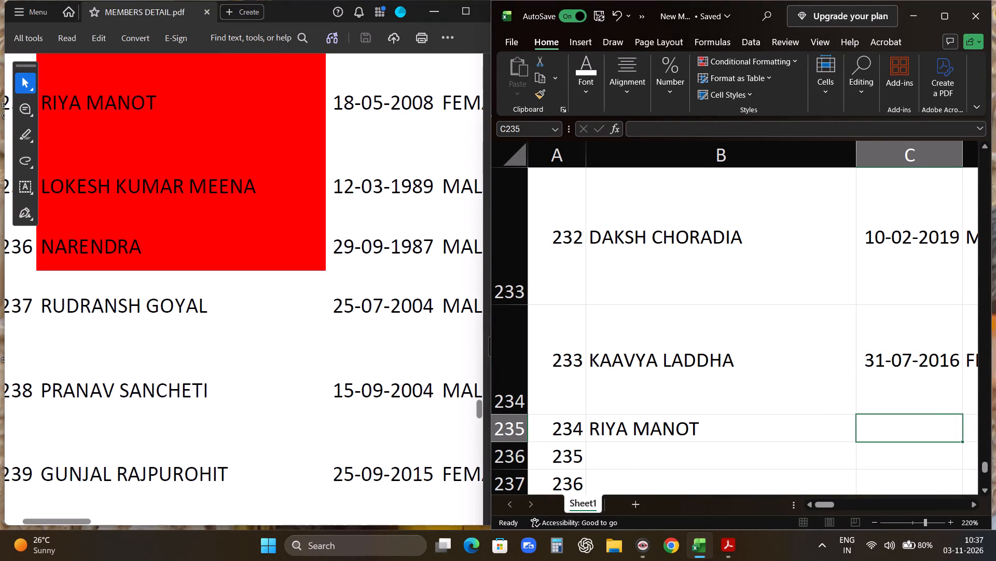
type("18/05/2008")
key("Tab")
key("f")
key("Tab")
Find the father's and mother's names for entry 234 in the MEMBERS DETAIL PDF and enter them in worksheet cells E235 and F235.
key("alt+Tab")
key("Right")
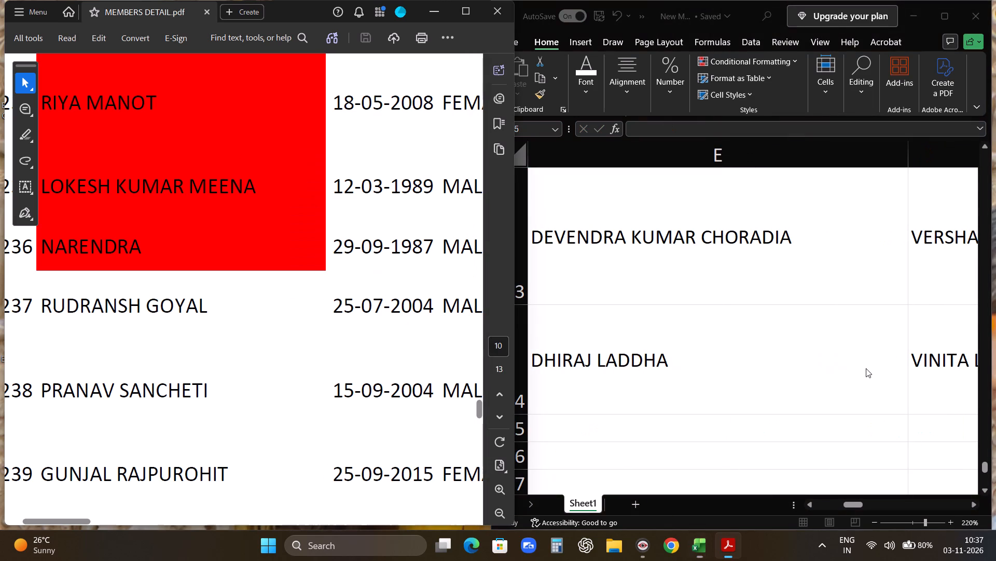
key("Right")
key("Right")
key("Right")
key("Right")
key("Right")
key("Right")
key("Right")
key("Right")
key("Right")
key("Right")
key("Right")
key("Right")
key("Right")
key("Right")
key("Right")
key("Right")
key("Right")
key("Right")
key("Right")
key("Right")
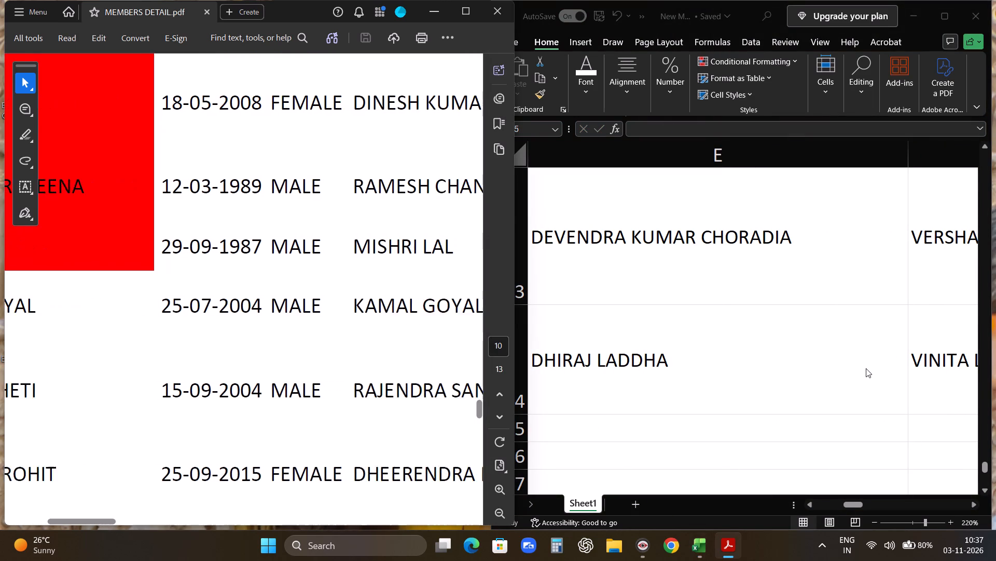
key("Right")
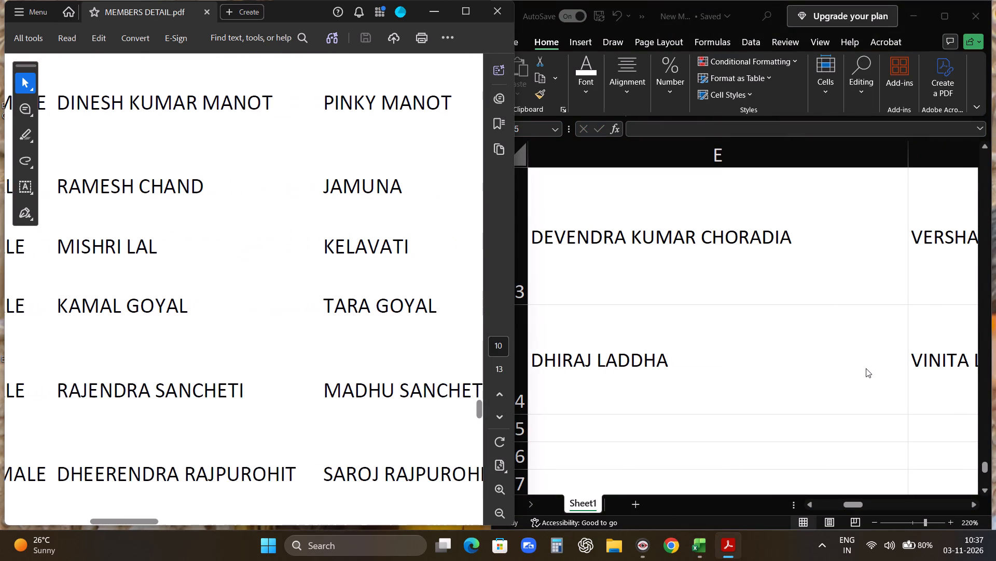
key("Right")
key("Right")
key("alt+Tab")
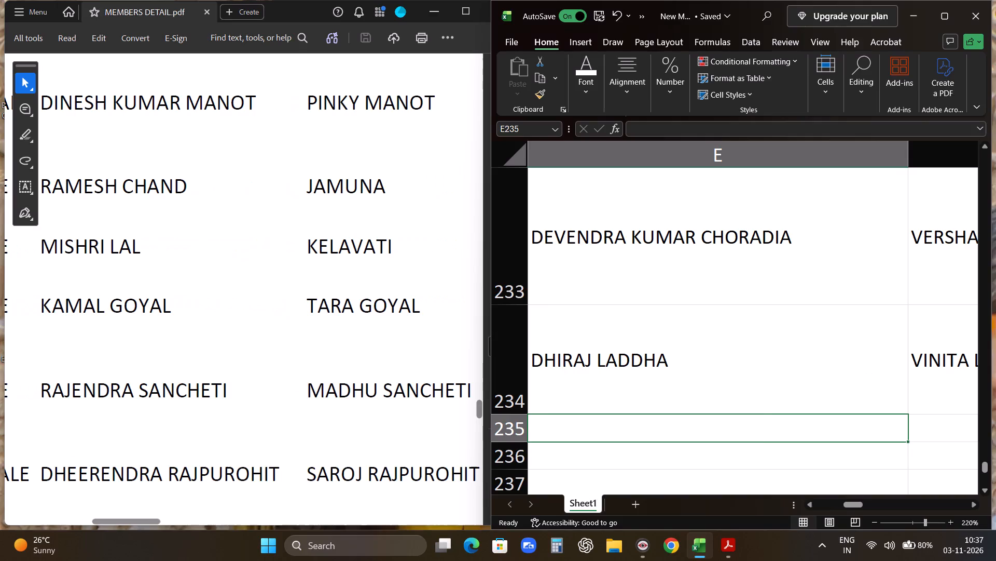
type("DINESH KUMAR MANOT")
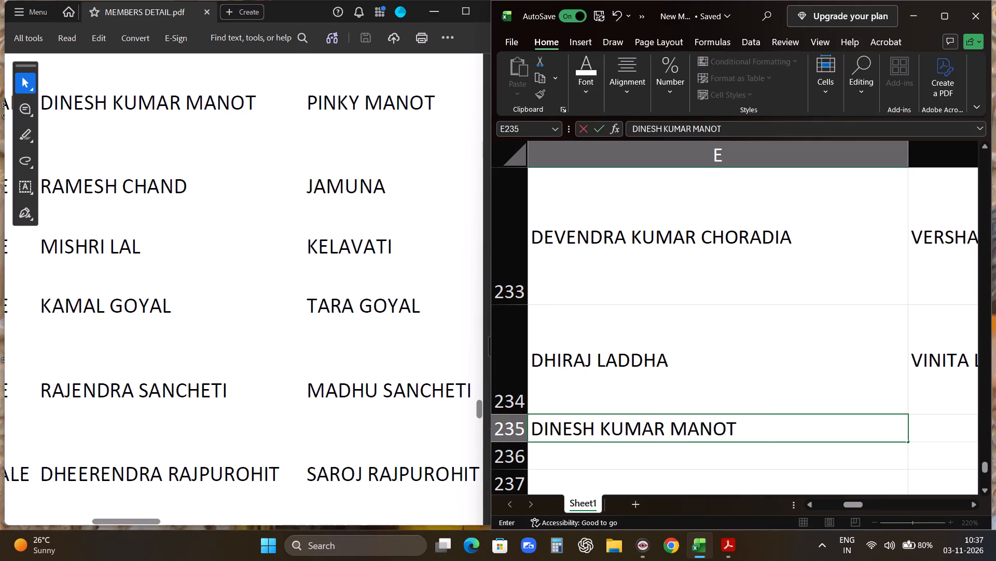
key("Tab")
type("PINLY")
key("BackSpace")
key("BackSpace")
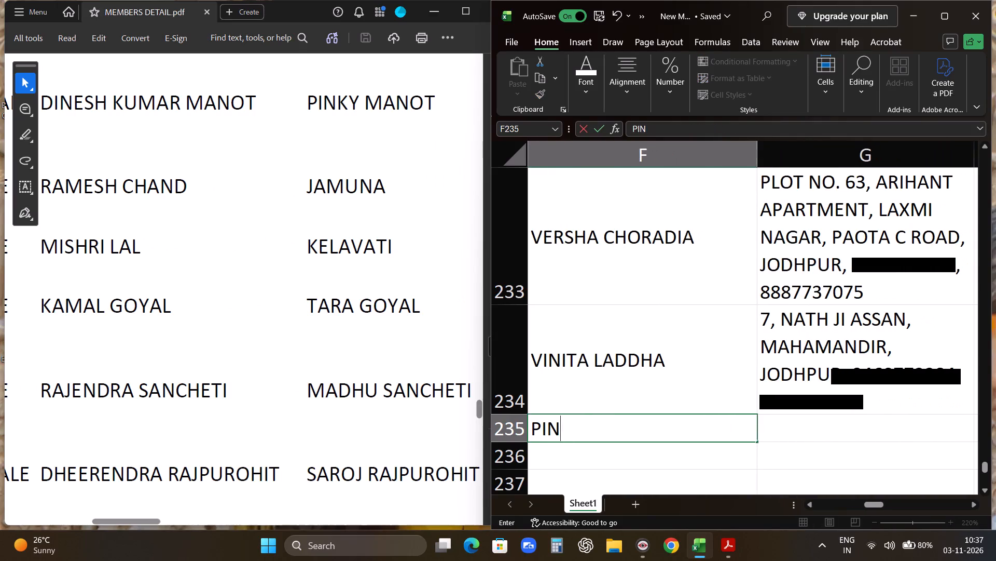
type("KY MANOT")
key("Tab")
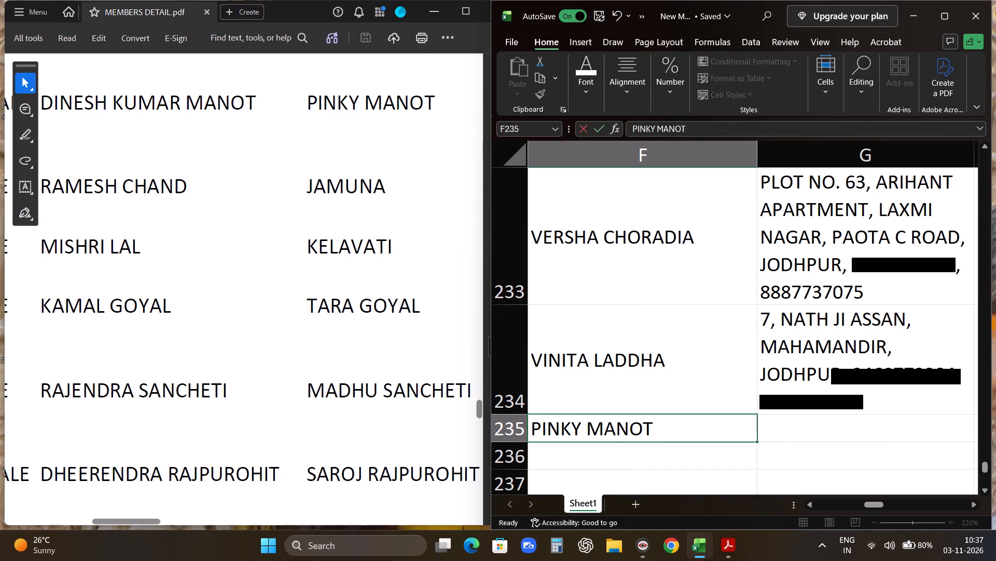
Continue along entry 234 in the MEMBERS DETAIL PDF to find the address and contact details needed for worksheet cell G235.
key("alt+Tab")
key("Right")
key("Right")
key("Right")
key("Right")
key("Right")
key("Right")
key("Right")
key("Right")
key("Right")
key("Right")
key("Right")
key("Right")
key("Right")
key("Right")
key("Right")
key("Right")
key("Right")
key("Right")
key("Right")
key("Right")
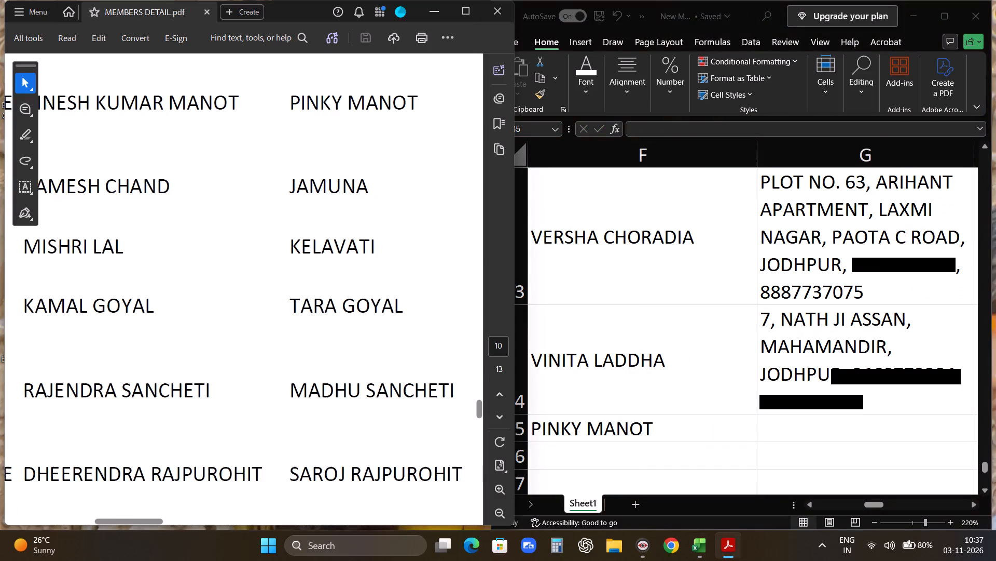
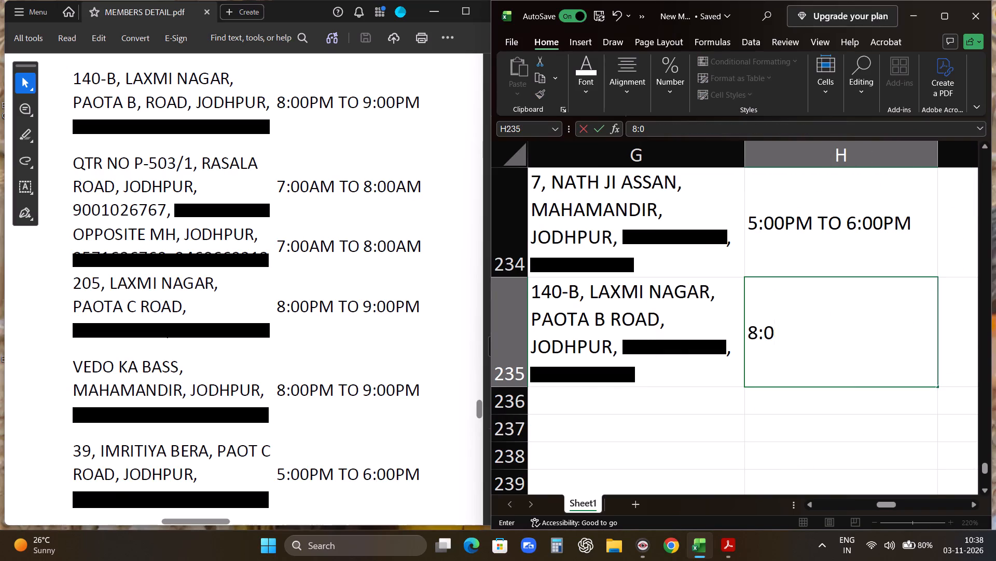
Complete entry 234's timing in worksheet cell H235 as 8:00PM TO 9:00PM.
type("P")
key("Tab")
Switch to the MEMBERS DETAIL PDF and continue along entry 234 to find the details needed for worksheet cell I235.
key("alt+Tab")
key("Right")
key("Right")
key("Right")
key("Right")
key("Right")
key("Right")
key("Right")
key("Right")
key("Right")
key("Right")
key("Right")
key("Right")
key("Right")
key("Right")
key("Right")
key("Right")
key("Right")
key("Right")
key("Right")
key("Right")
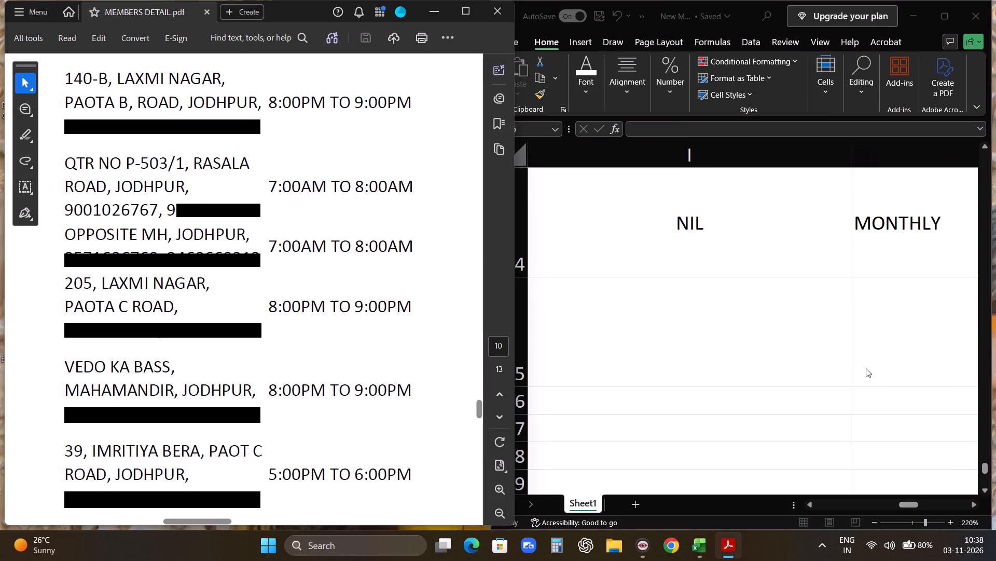
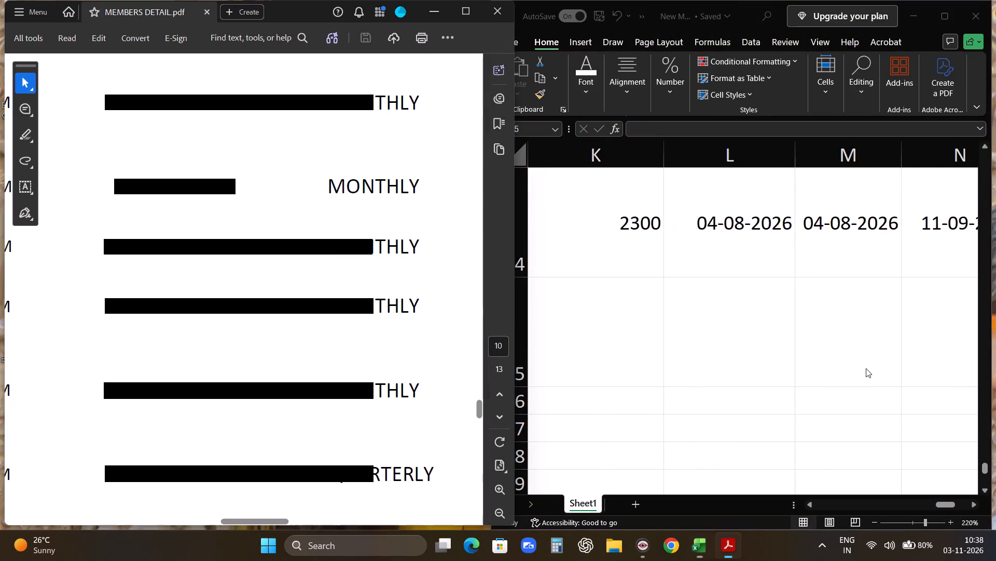
Read along entry 234 in the MEMBERS DETAIL PDF and fill worksheet cells K235 to M235 with 2000, 05/08/2026 and 10/08/2026.
key("Right")
key("Right")
key("Right")
key("Right")
key("Right")
key("Right")
key("Right")
key("Right")
key("Right")
key("Right")
key("Right")
key("Right")
key("Right")
key("Right")
key("Right")
key("Right")
key("Right")
key("Right")
key("Right")
key("Right")
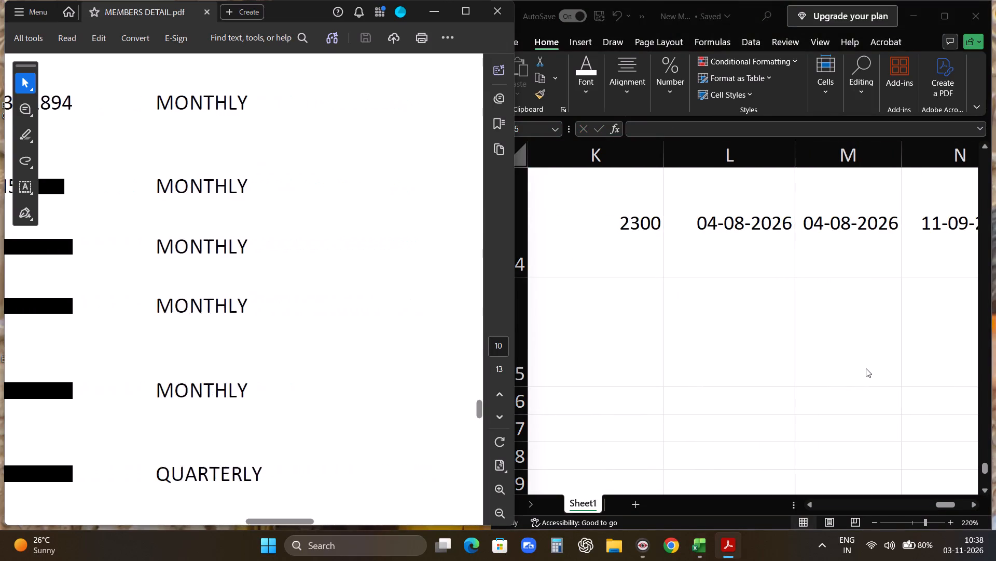
key("Right")
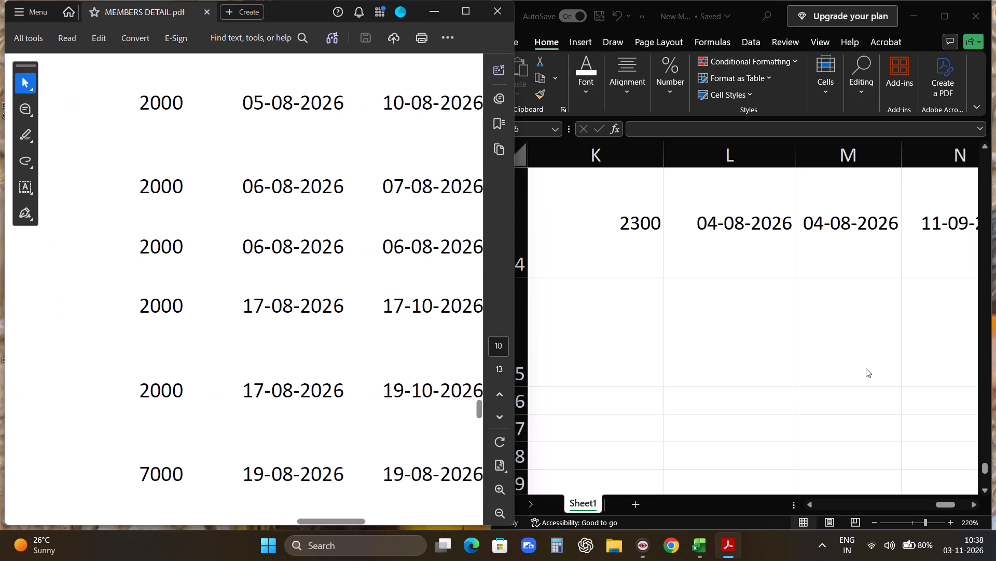
key("Right")
key("Right")
key("Right")
key("alt+Tab")
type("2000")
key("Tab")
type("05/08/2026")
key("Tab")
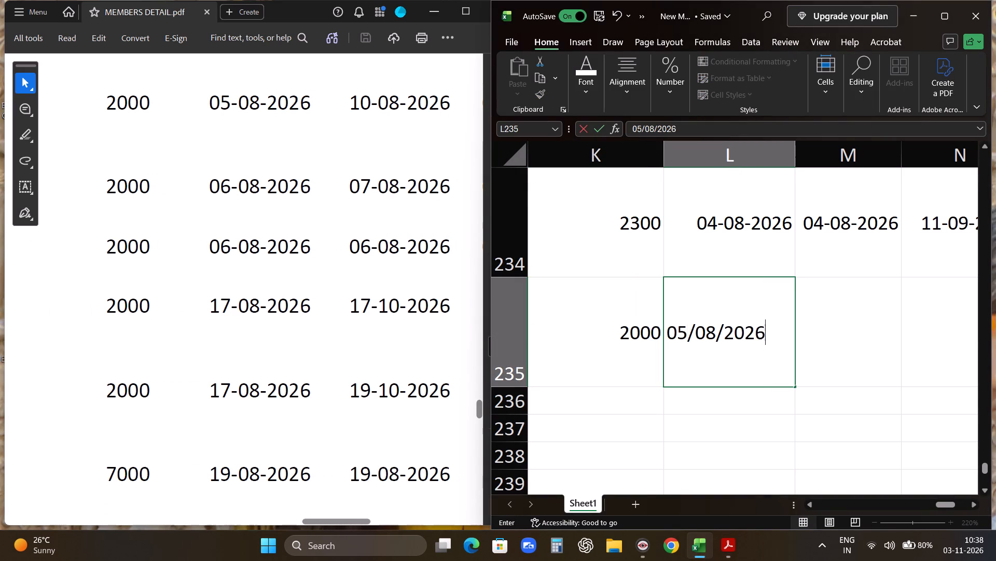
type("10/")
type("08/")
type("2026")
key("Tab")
Finish entry 234 from the PDF by entering 05/09/2026 in cell N235 and the status NON ACTIVE in O235.
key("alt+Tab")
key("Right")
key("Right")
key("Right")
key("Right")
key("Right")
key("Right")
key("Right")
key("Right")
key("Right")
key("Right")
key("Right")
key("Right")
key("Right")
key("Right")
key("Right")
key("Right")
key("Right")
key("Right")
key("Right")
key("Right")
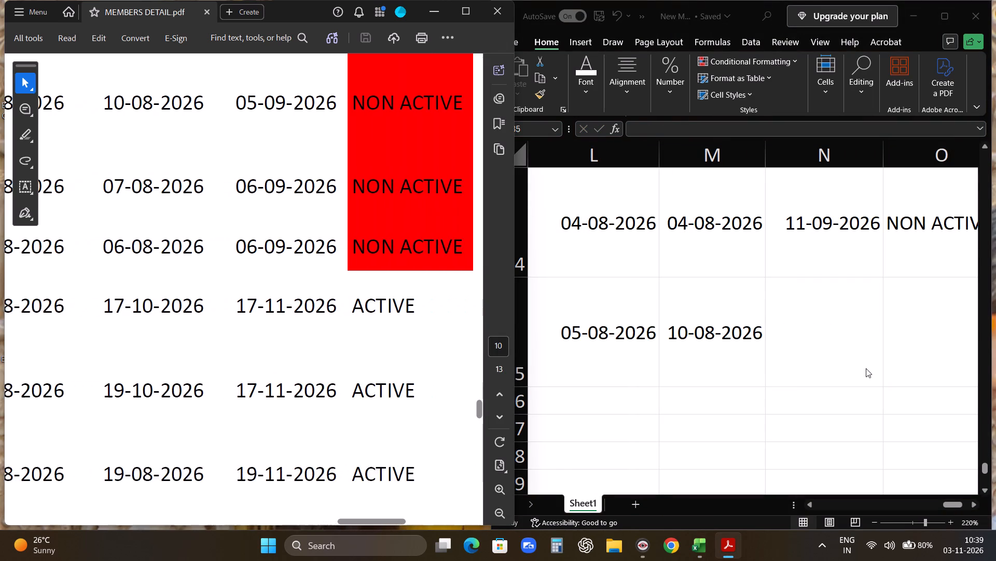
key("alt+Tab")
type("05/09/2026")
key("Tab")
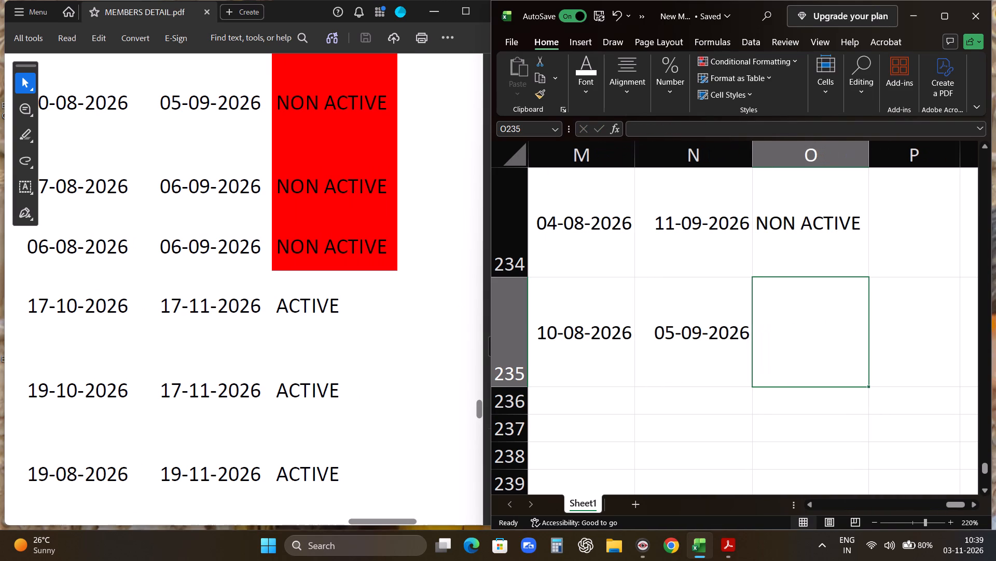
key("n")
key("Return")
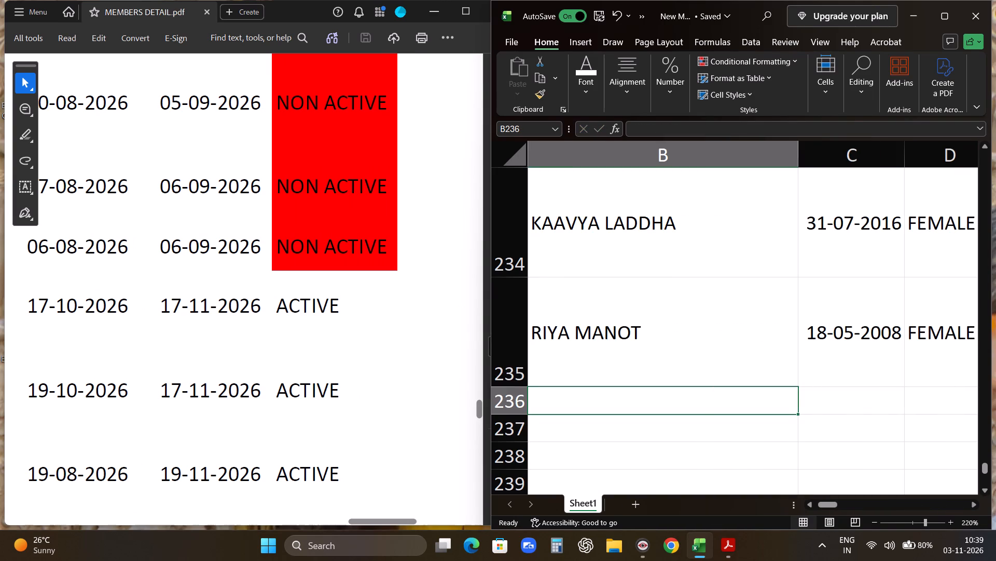
Find entry 235 in the PDF and enter the member's name, date of birth and gender MALE in worksheet cells B236 to D236.
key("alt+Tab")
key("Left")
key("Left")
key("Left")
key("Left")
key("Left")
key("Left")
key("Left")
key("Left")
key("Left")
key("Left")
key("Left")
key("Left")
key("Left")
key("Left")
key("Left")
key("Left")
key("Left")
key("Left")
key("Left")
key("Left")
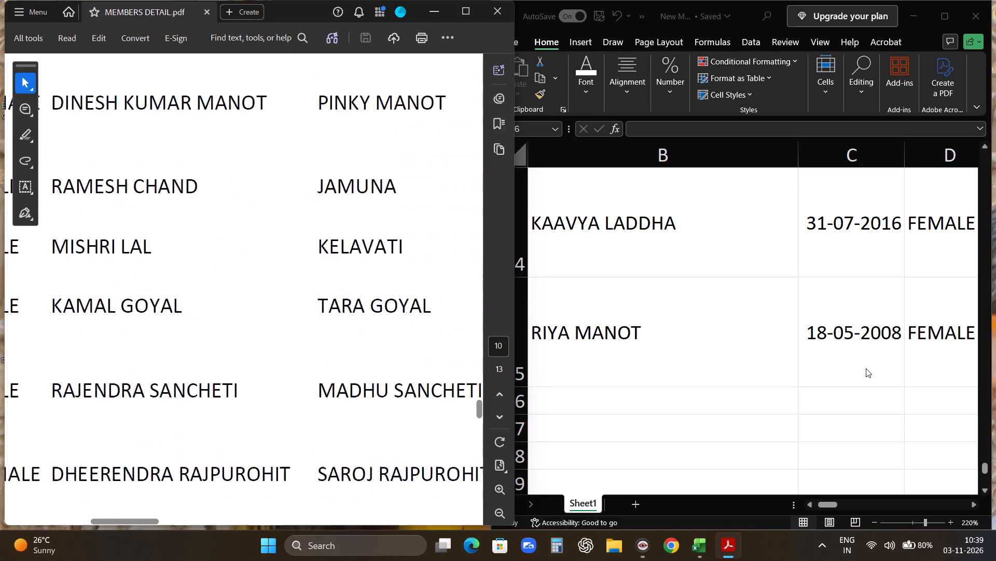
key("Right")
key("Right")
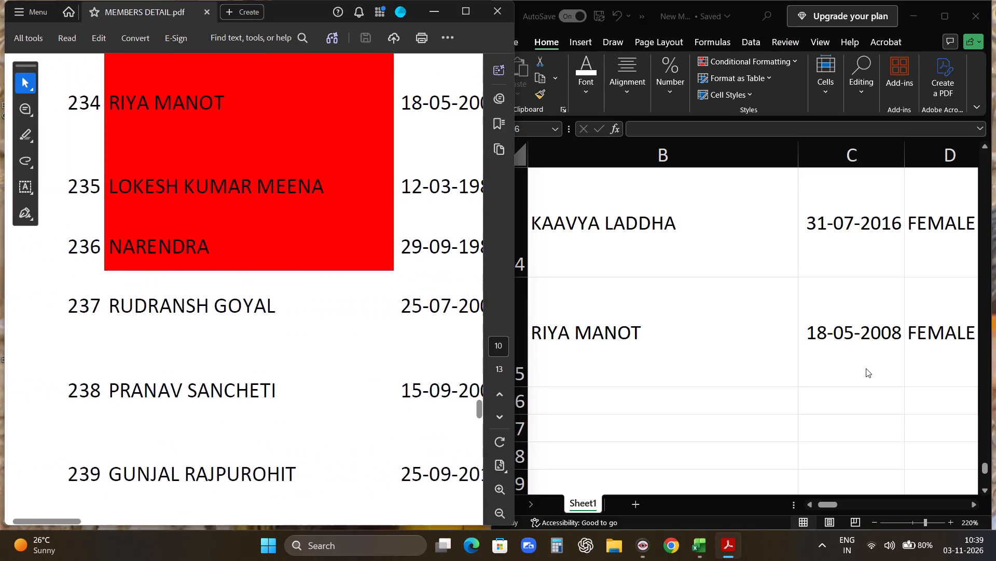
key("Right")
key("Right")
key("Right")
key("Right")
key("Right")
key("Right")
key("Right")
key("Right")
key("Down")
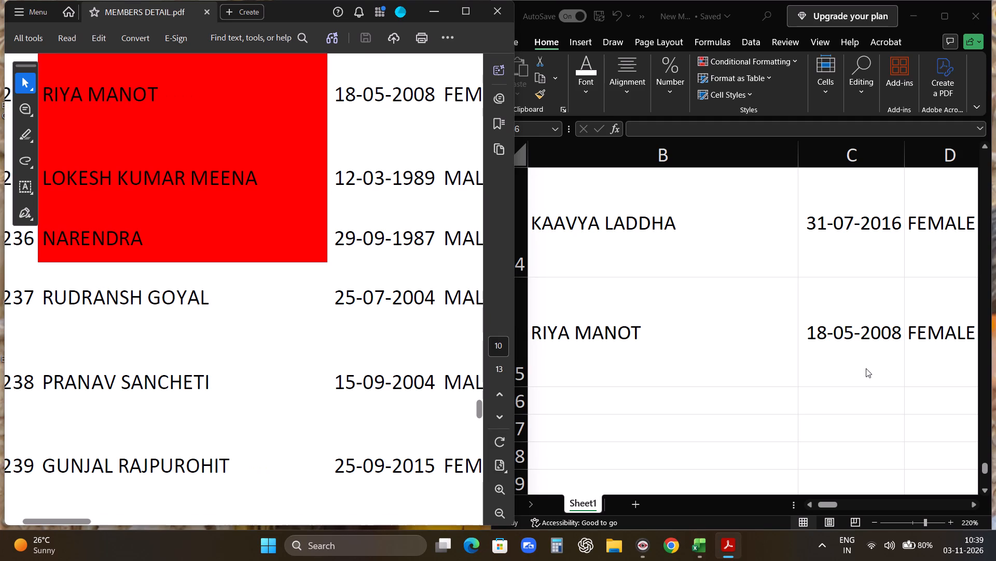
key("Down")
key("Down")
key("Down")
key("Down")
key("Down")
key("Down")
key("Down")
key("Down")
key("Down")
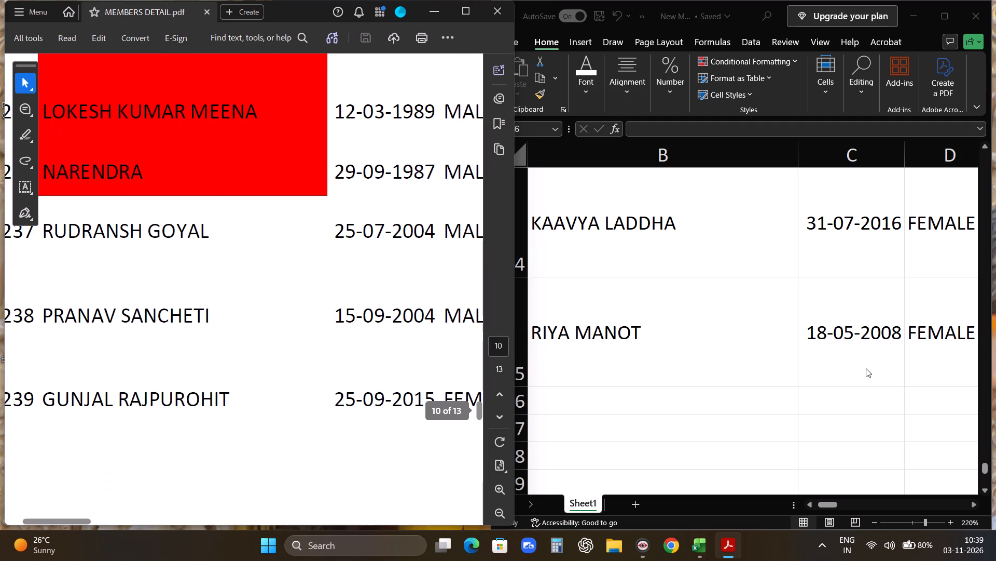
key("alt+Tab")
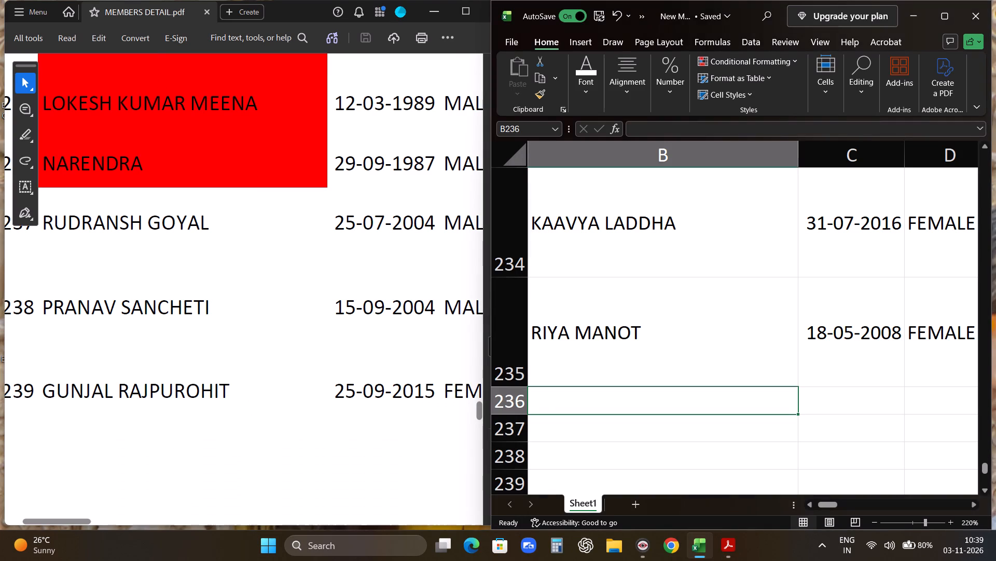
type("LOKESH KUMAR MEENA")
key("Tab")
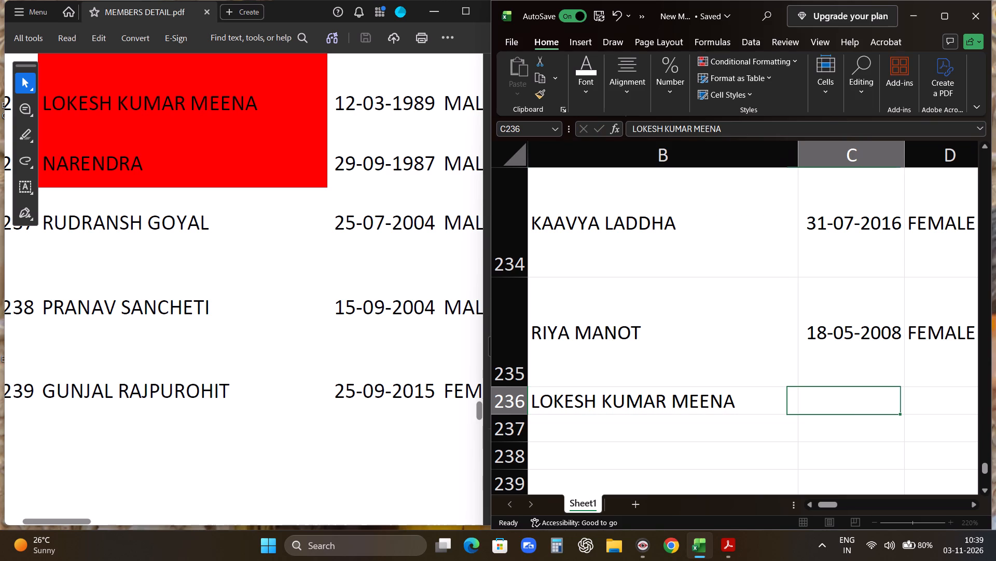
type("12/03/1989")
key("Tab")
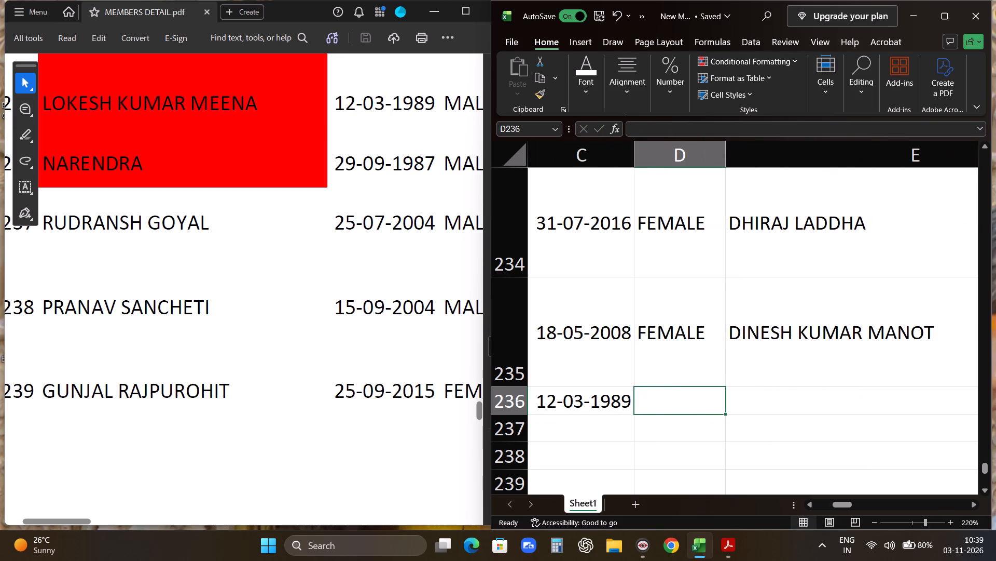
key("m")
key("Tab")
Continue along entry 235 in the PDF and copy the two relatives' names into worksheet cells E236 and F236.
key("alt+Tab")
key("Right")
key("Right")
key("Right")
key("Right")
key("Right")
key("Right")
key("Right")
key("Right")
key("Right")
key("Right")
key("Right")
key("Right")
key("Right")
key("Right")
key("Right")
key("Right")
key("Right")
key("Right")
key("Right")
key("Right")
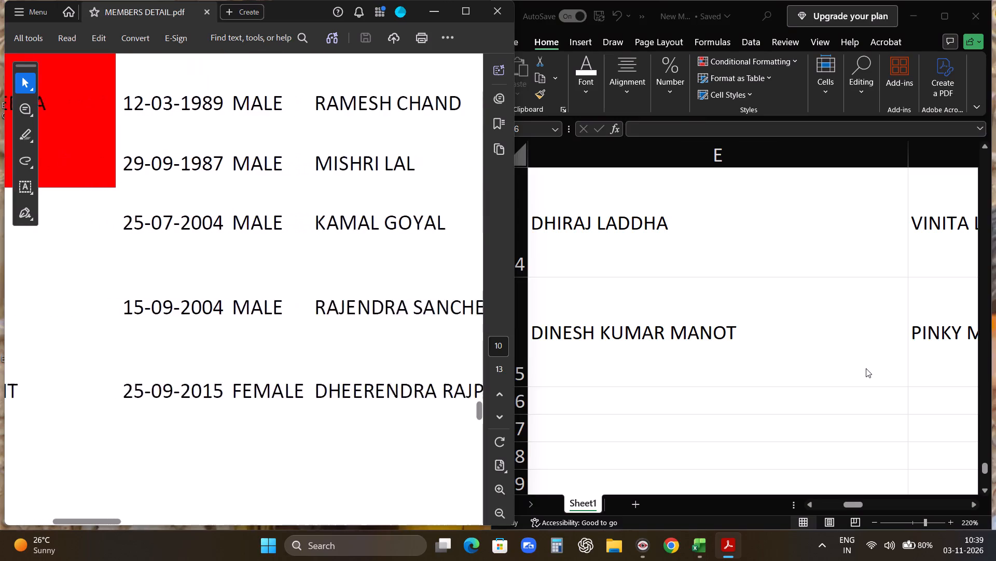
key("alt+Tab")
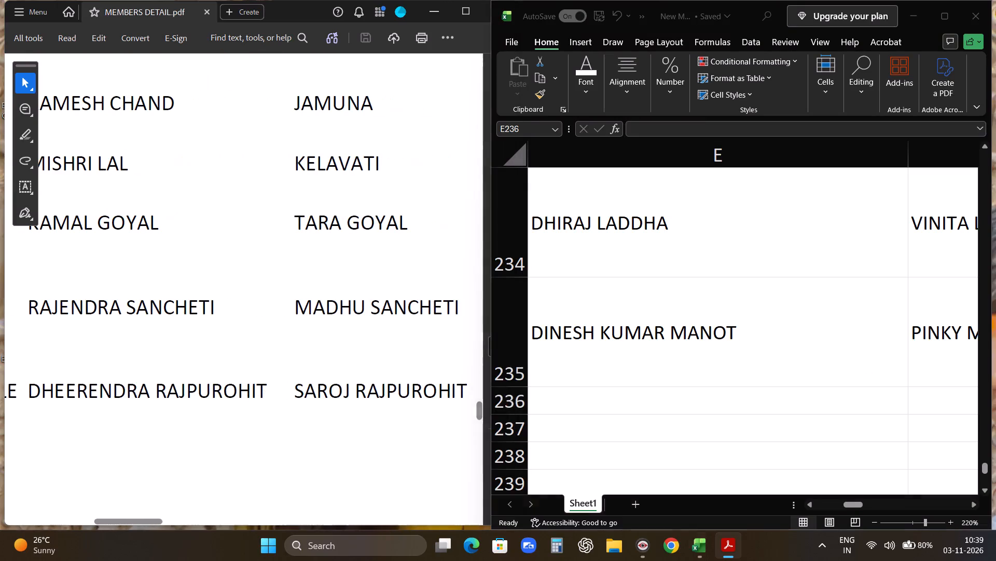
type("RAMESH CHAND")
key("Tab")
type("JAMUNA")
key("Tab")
Continue along entry 235 in the MEMBERS DETAIL PDF and enter the member's street address and city in worksheet cell G236.
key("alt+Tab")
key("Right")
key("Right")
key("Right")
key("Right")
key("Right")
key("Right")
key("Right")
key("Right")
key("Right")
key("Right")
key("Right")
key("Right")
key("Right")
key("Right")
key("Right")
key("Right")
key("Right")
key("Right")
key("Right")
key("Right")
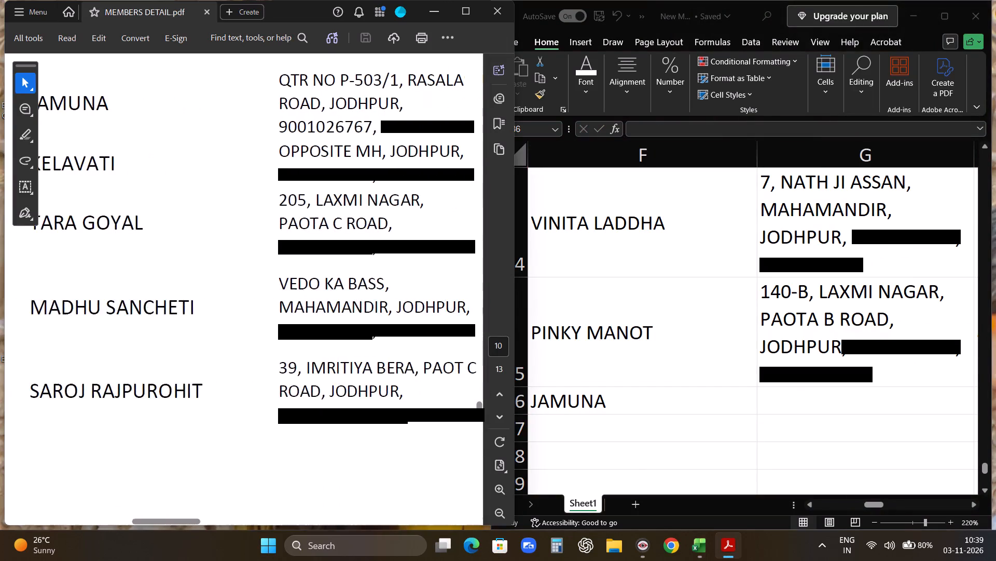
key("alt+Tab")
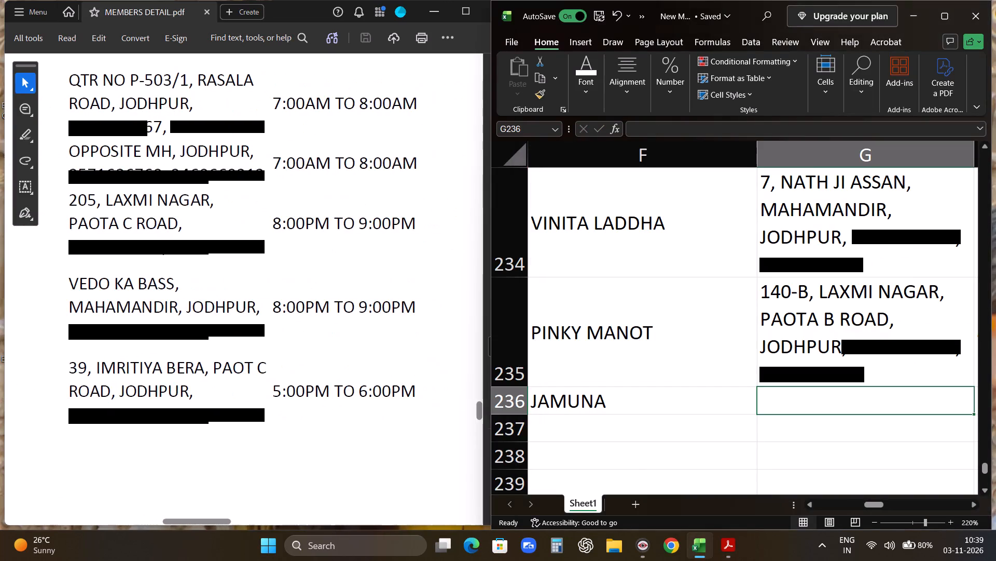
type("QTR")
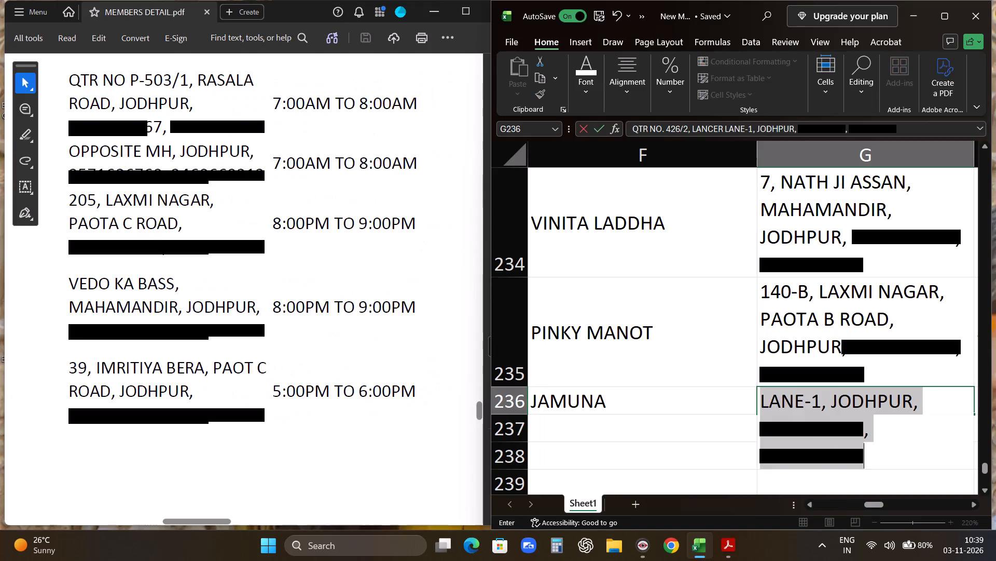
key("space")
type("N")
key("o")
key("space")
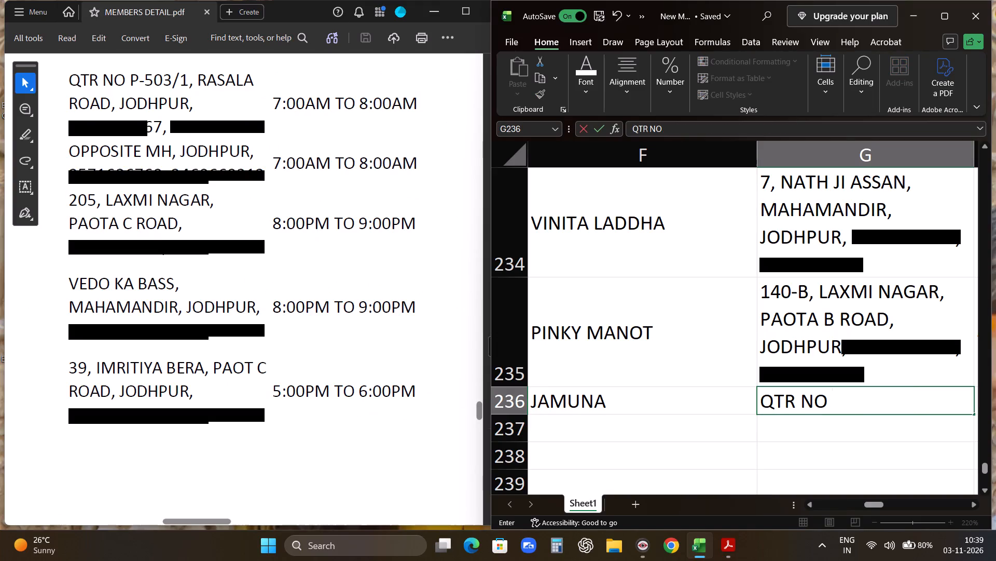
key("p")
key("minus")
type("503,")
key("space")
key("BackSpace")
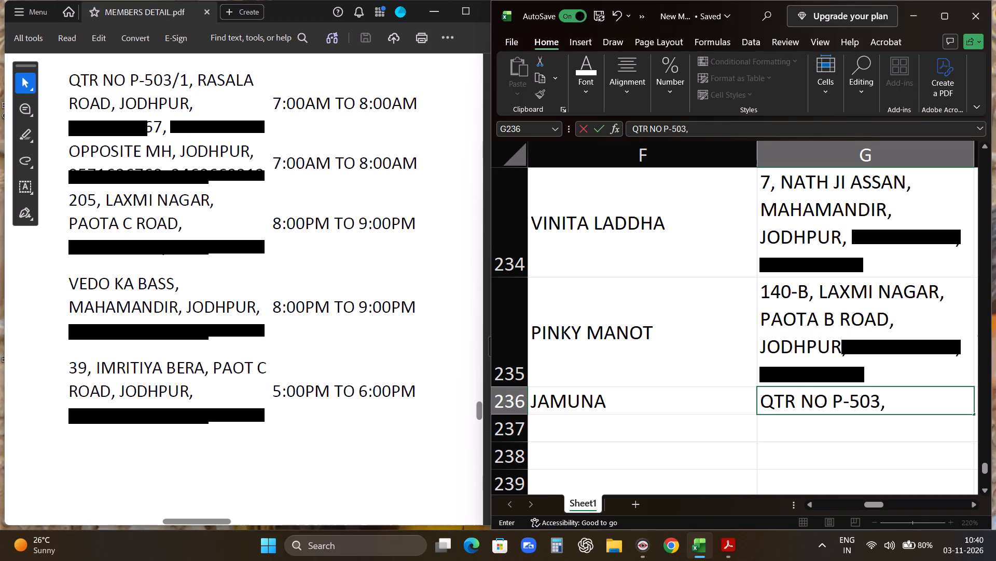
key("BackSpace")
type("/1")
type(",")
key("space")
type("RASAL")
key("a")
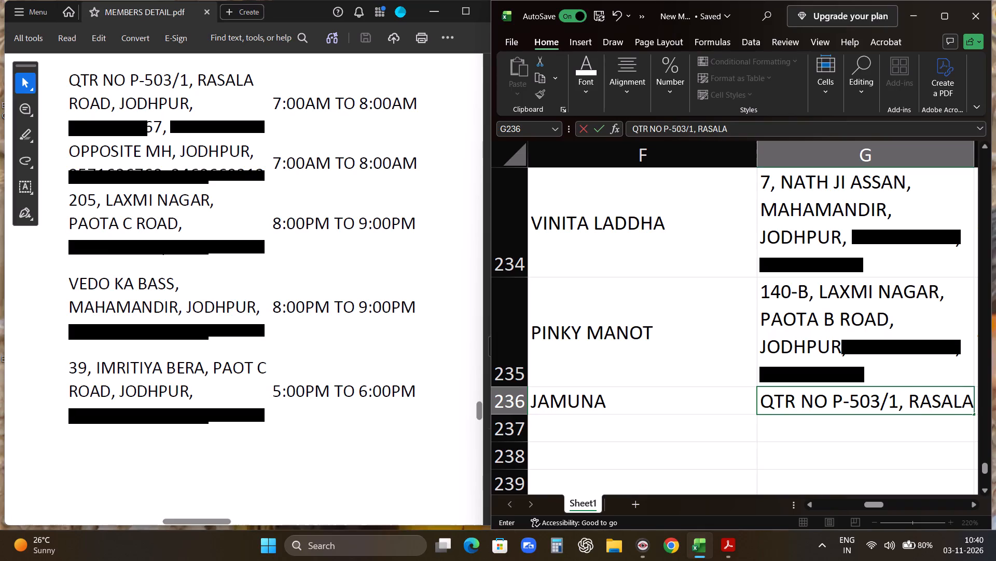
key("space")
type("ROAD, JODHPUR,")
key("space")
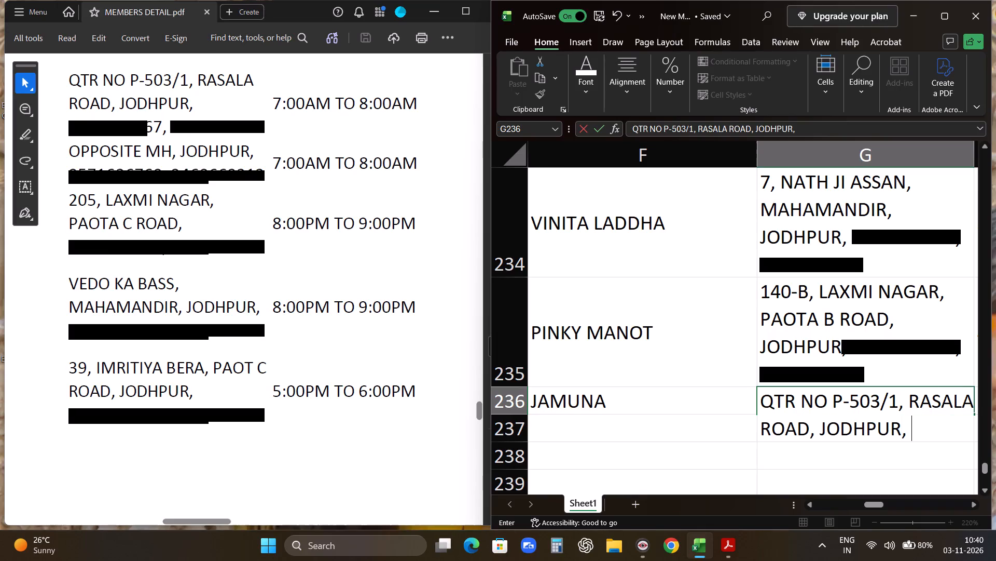
Complete cell G236 by adding the member's two phone numbers from the PDF after the address.
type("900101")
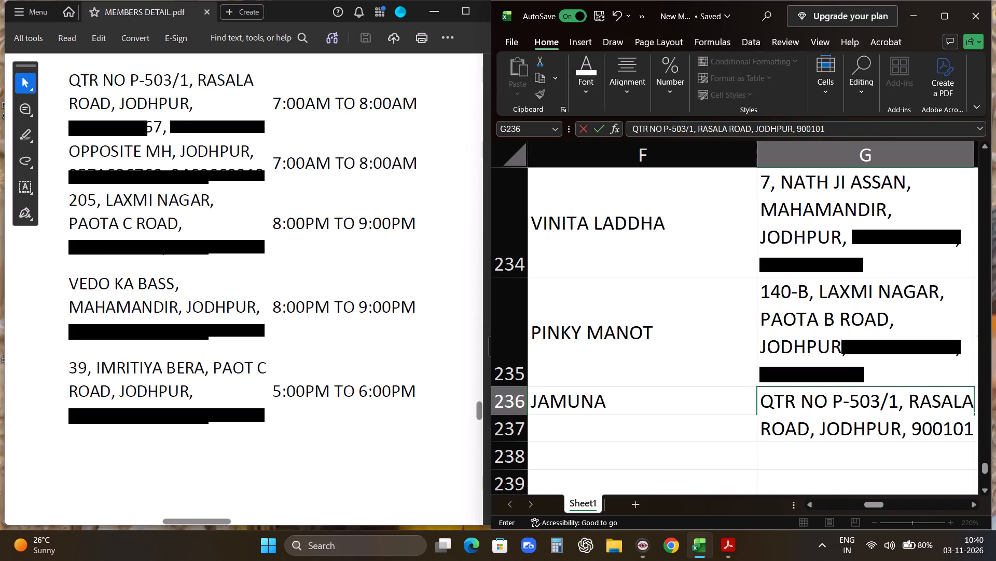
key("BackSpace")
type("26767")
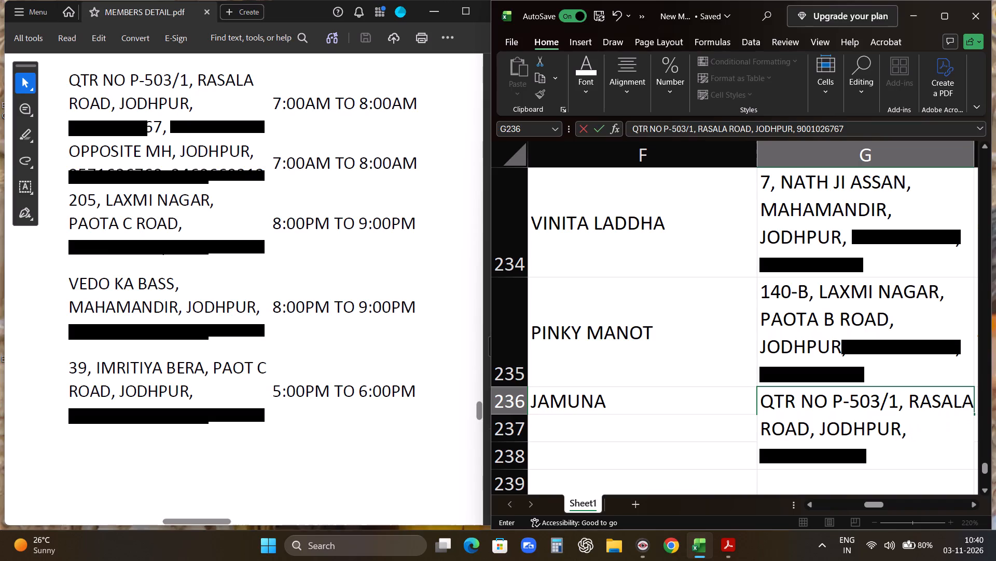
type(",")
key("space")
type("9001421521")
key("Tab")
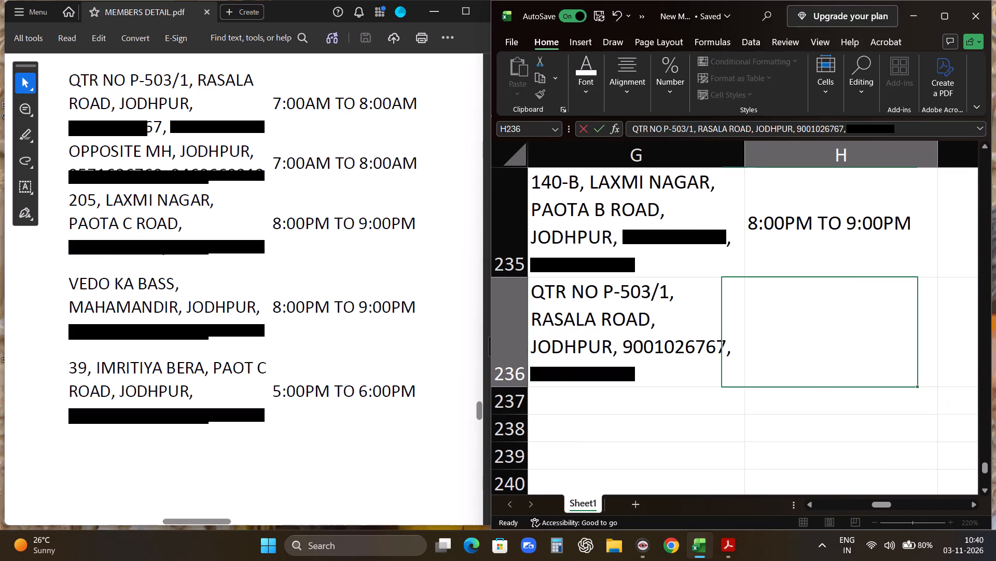
Enter entry 235's time slot 7:00AM TO 8:00AM in worksheet cell H236.
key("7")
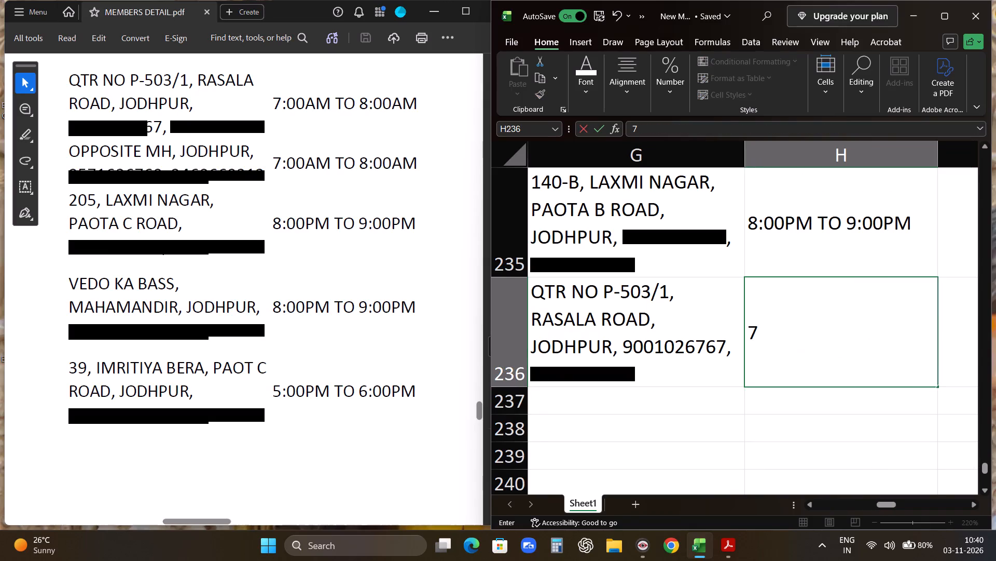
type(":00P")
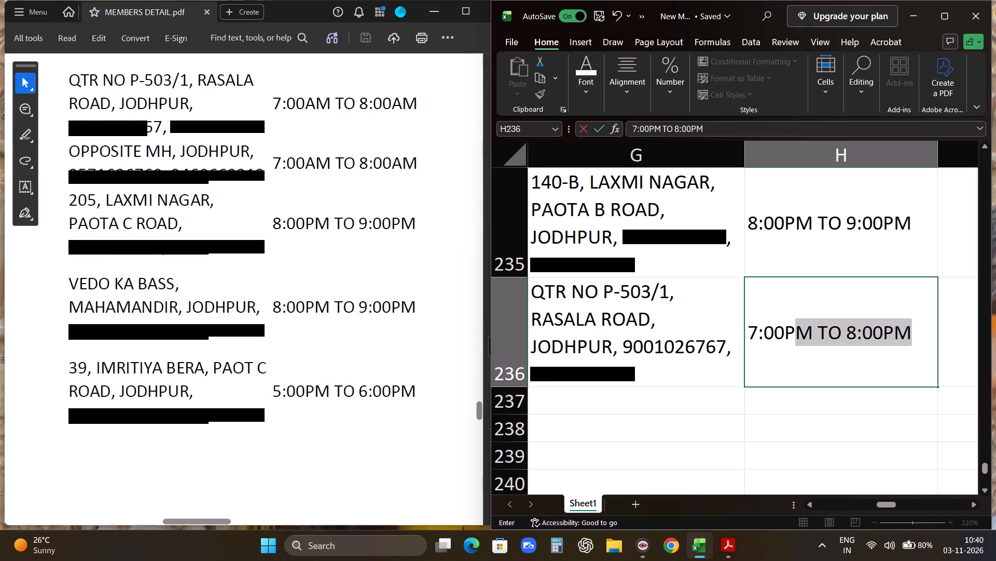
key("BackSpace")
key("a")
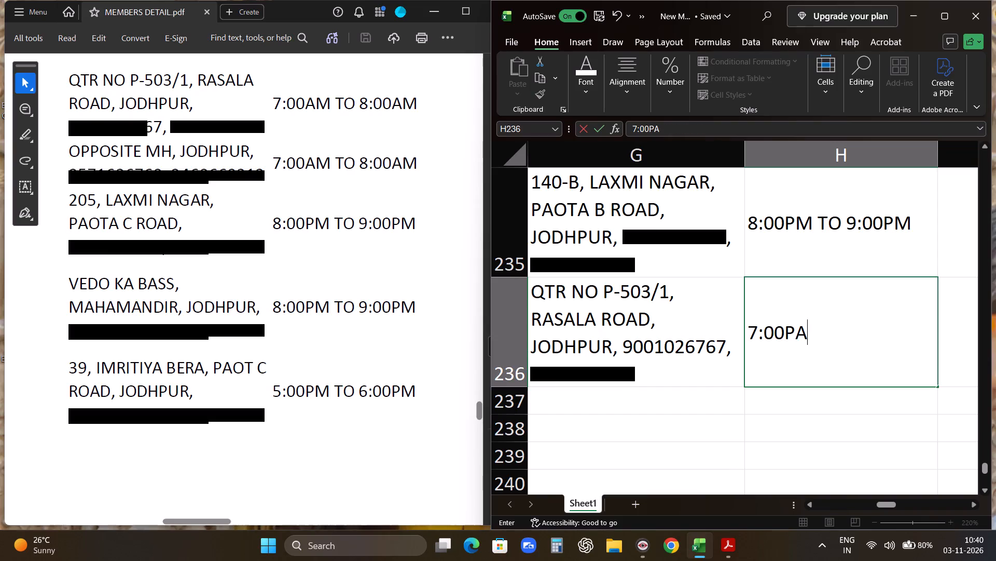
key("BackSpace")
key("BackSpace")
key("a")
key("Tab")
Continue along entry 235 in the PDF to the field after the time slot, needed for worksheet cell I236.
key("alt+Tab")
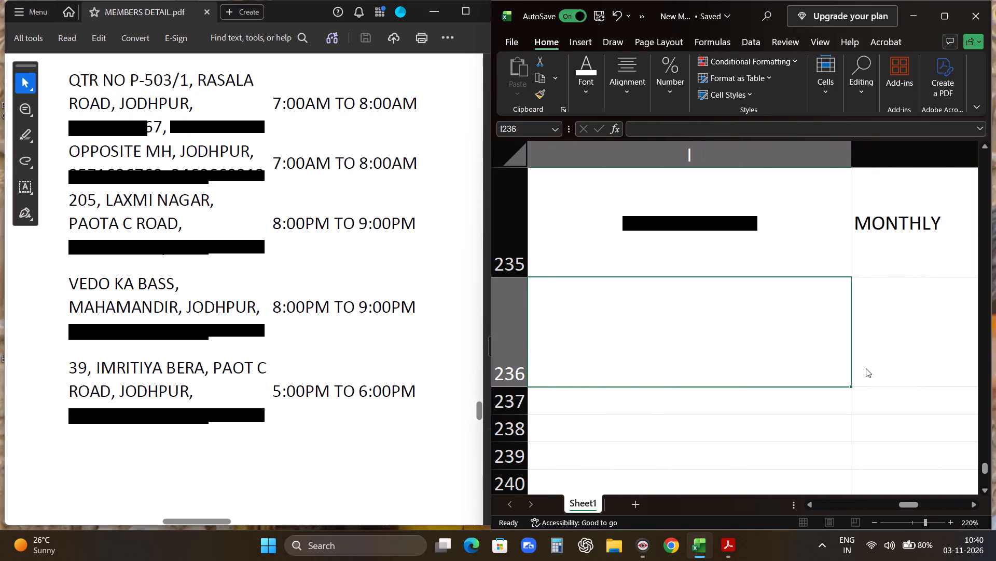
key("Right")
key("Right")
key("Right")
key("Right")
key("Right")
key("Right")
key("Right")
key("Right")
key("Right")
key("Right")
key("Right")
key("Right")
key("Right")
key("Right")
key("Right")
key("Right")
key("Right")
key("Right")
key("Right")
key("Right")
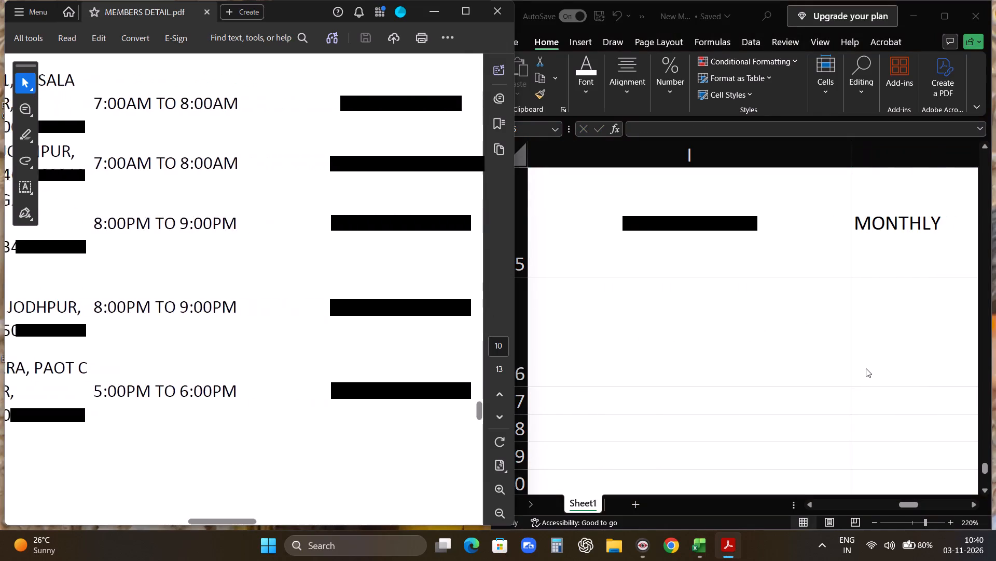
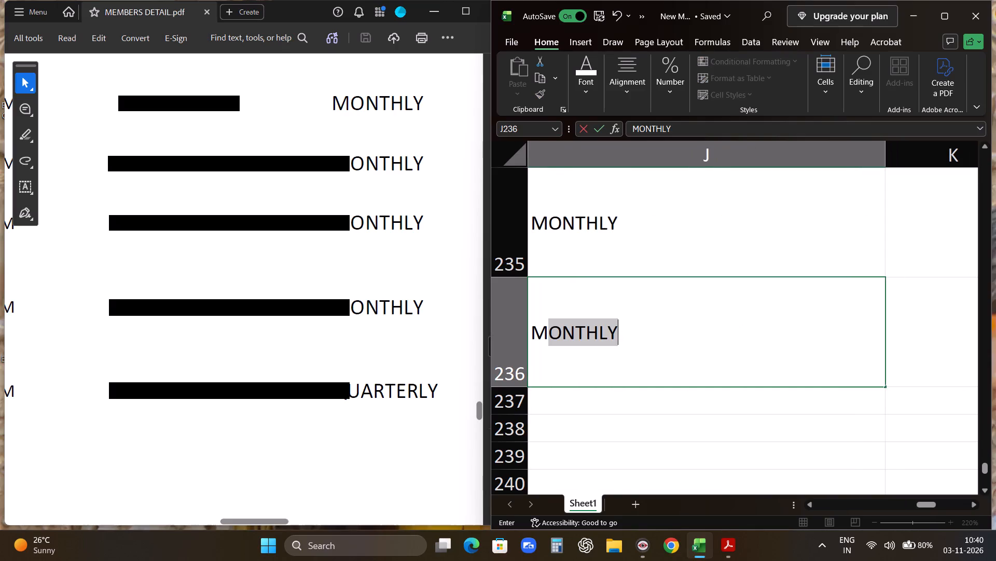
Accept MONTHLY in worksheet cell J236 and enter entry 235's amount of 2000 from the PDF in cell K236.
key("Tab")
key("alt+Tab")
key("Left")
key("Left")
key("Left")
key("Left")
key("Left")
key("Left")
key("Left")
key("Left")
key("Left")
key("Left")
key("Left")
key("Left")
key("Left")
key("Left")
key("Left")
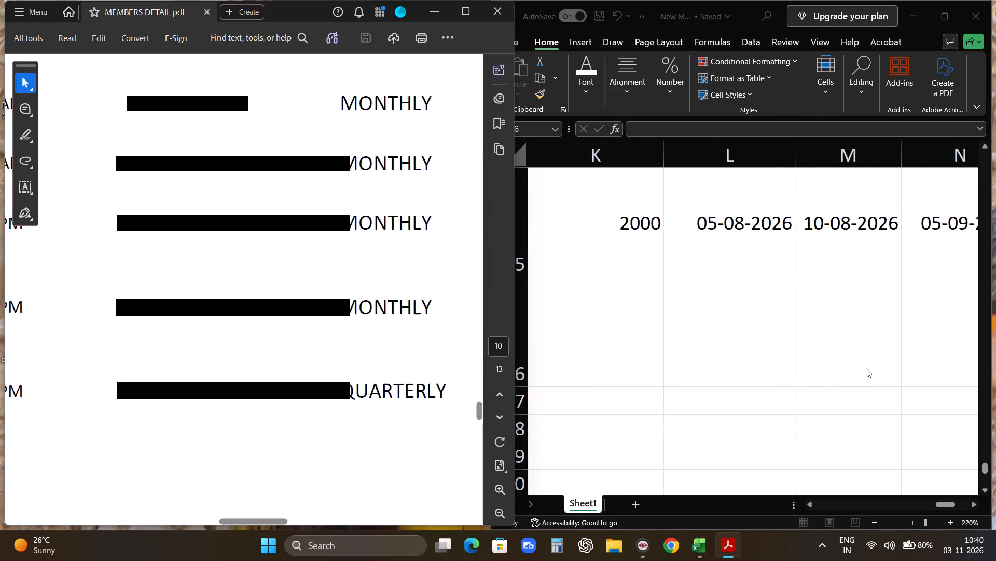
key("Right")
key("Right")
key("Right")
key("Right")
key("Right")
key("Right")
key("Right")
key("Right")
key("Right")
key("Right")
key("Right")
key("Right")
key("Right")
key("Right")
key("Right")
key("Right")
key("Right")
key("Right")
key("Right")
key("Right")
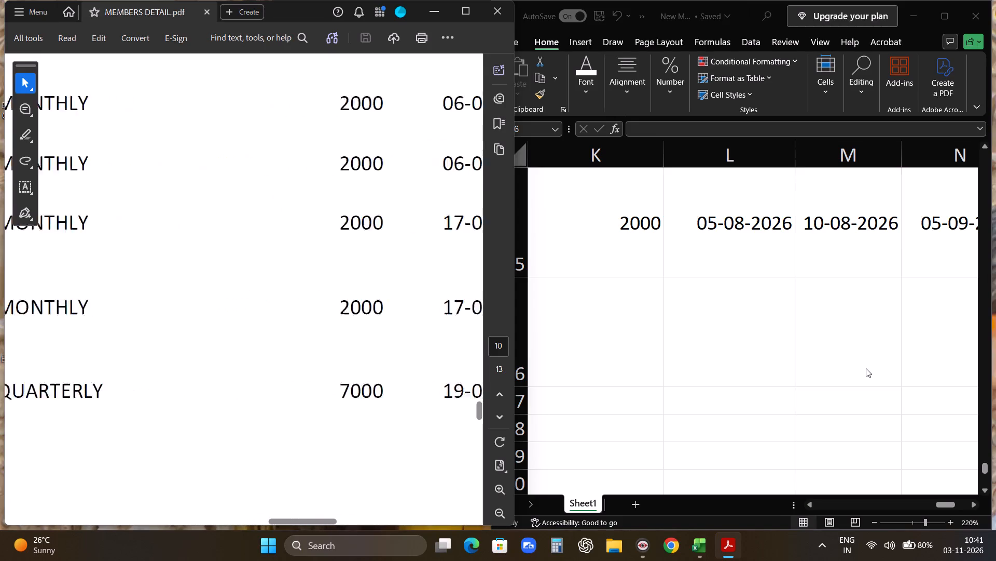
key("Right")
key("Right")
key("Right")
key("Right")
key("Right")
key("Right")
key("Right")
key("Right")
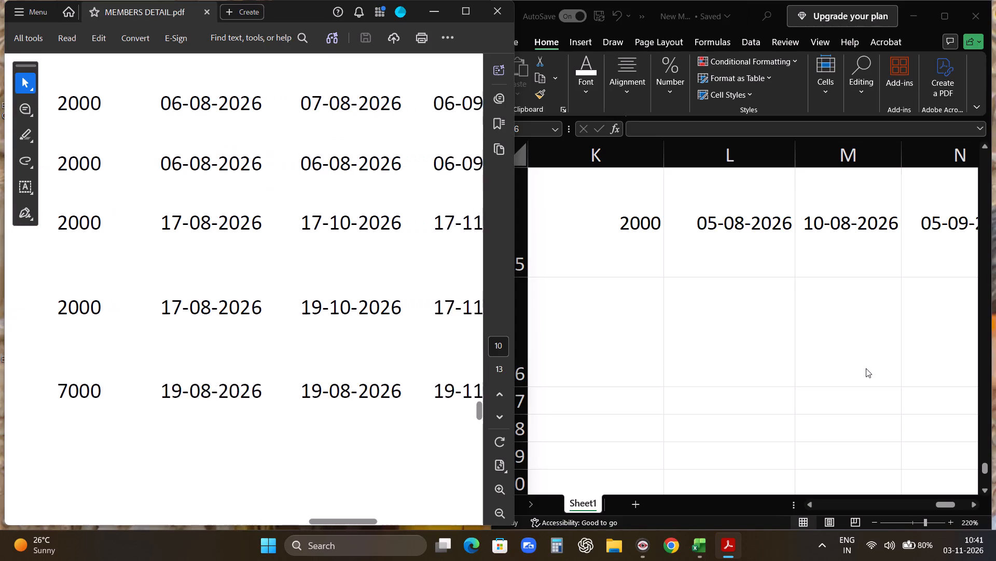
key("alt+Tab")
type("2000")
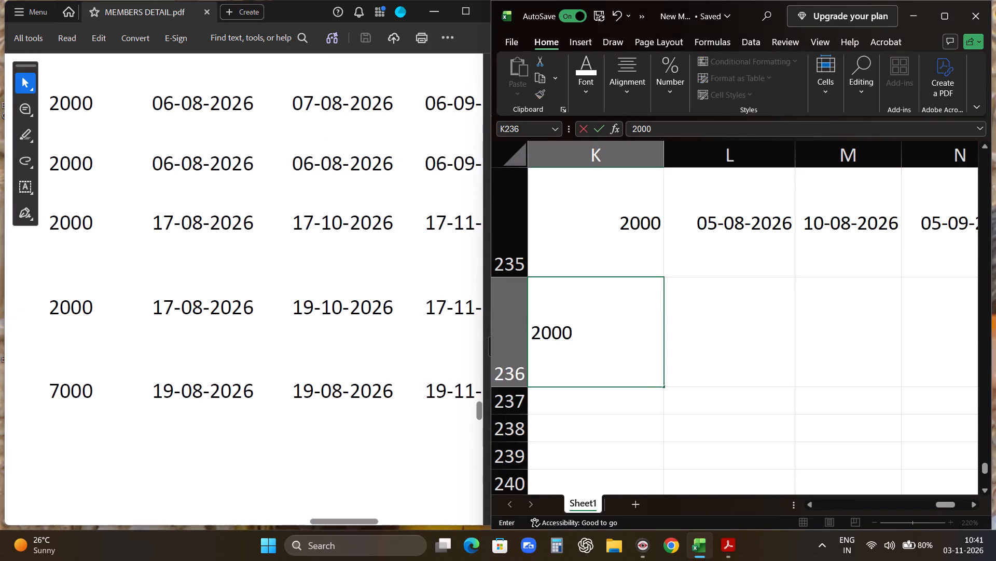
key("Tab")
Enter entry 235's first two dates, 06/08/2026 in worksheet cell L236 and 07/08/2026 in cell M236.
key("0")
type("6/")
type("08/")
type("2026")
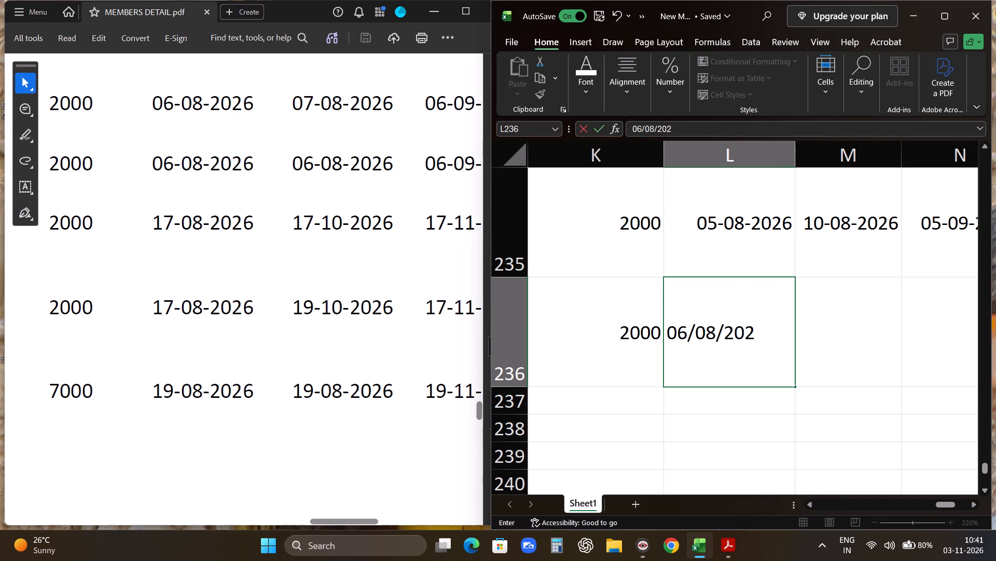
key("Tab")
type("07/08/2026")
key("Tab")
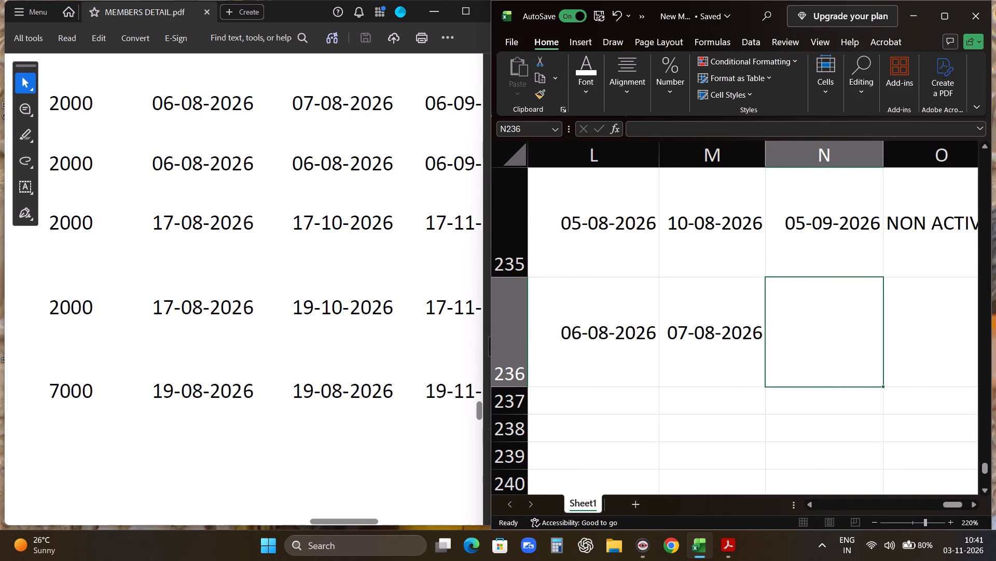
Complete entry 235 from the PDF with the date 06/09/2026 in worksheet cell N236 and status NON ACTIVE in cell O236.
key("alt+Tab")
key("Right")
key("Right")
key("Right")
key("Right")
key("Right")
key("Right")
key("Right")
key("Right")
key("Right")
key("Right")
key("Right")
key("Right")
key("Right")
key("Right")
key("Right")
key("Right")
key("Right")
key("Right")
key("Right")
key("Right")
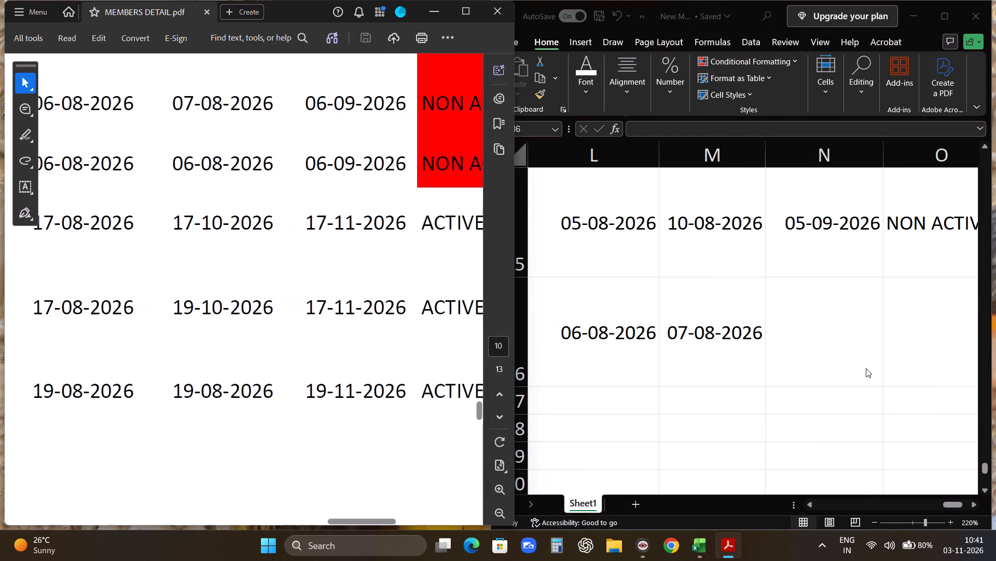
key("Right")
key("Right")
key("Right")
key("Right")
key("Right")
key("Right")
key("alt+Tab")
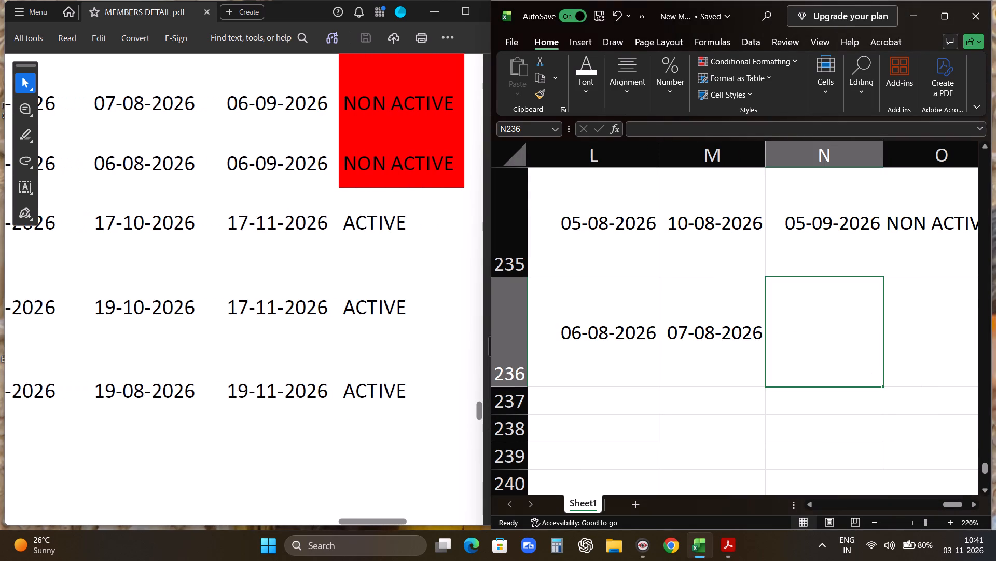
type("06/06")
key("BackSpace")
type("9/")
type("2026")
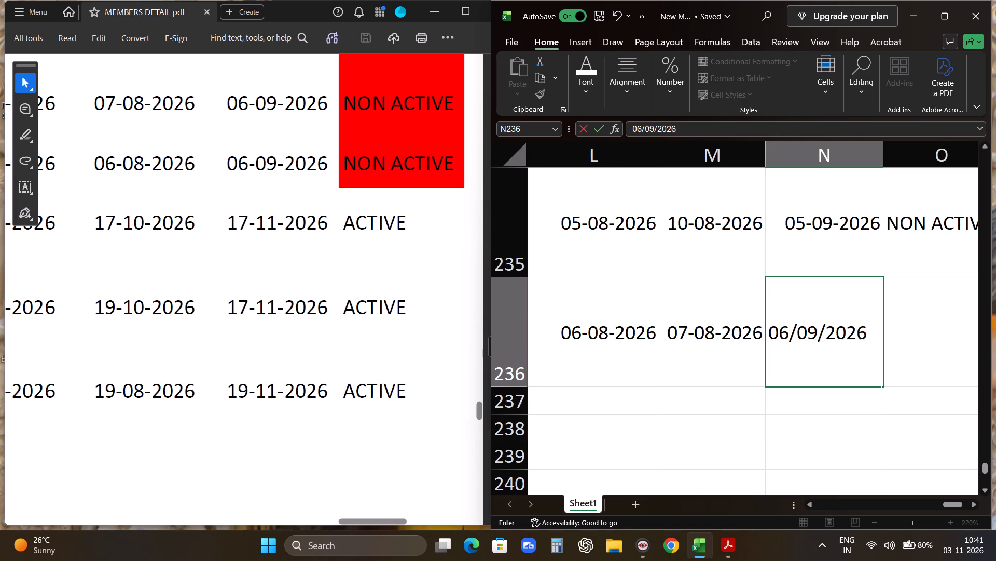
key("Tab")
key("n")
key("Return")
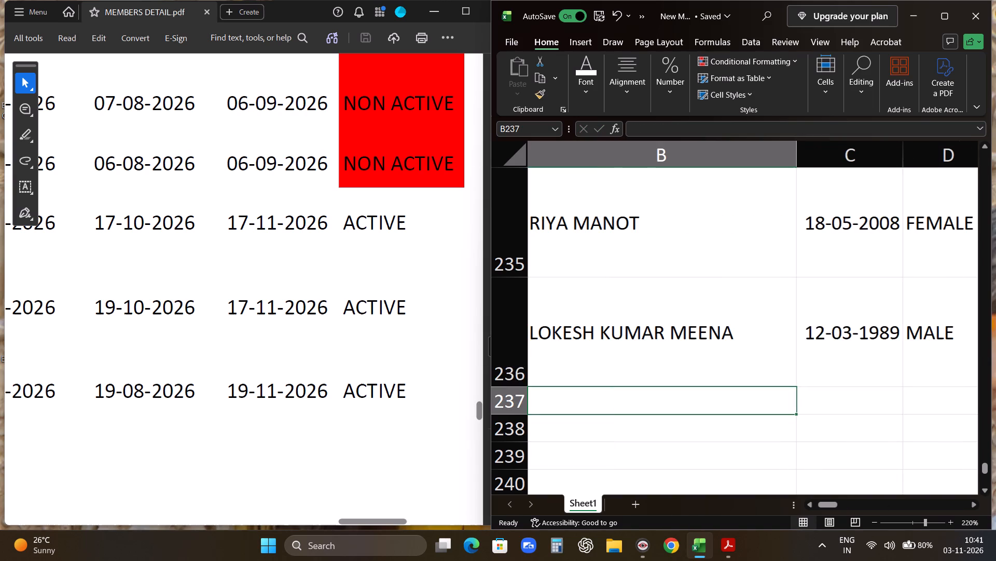
Return to the start of the PDF rows and enter entry 236's member name in worksheet cell B237.
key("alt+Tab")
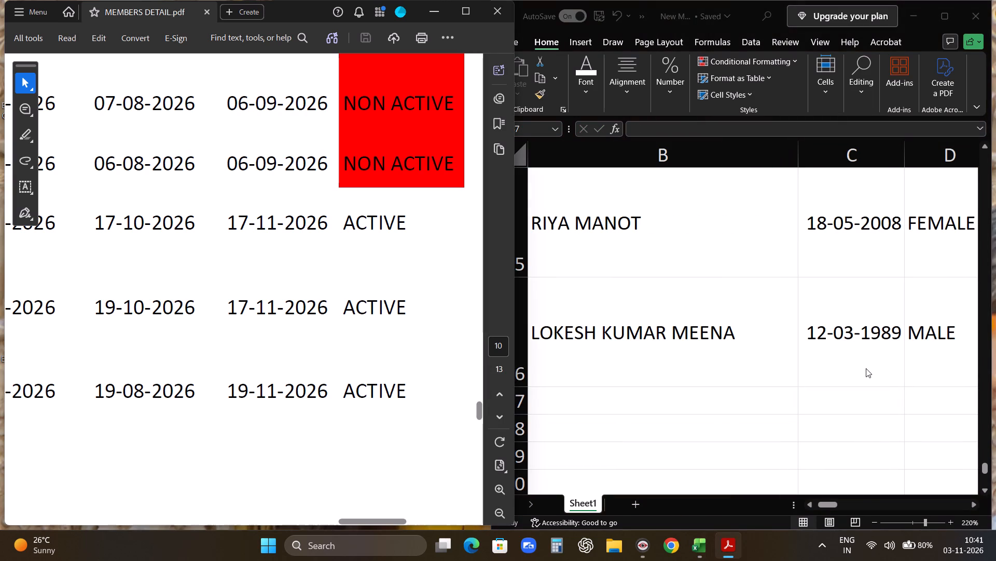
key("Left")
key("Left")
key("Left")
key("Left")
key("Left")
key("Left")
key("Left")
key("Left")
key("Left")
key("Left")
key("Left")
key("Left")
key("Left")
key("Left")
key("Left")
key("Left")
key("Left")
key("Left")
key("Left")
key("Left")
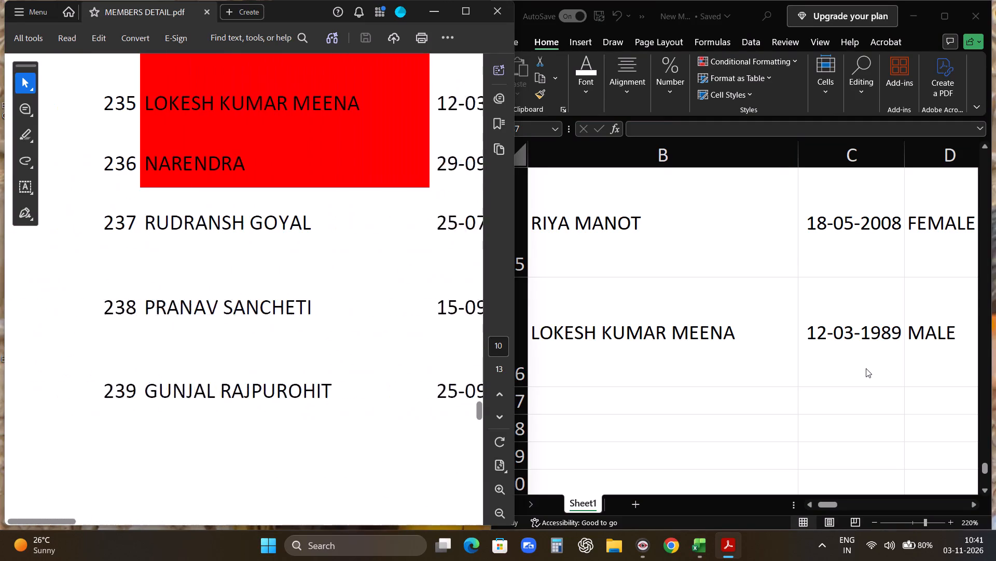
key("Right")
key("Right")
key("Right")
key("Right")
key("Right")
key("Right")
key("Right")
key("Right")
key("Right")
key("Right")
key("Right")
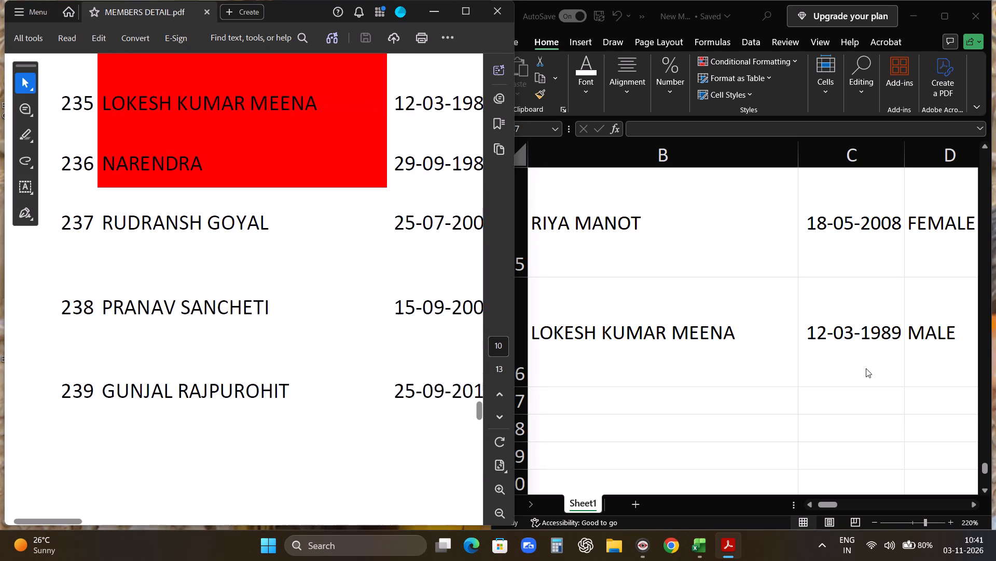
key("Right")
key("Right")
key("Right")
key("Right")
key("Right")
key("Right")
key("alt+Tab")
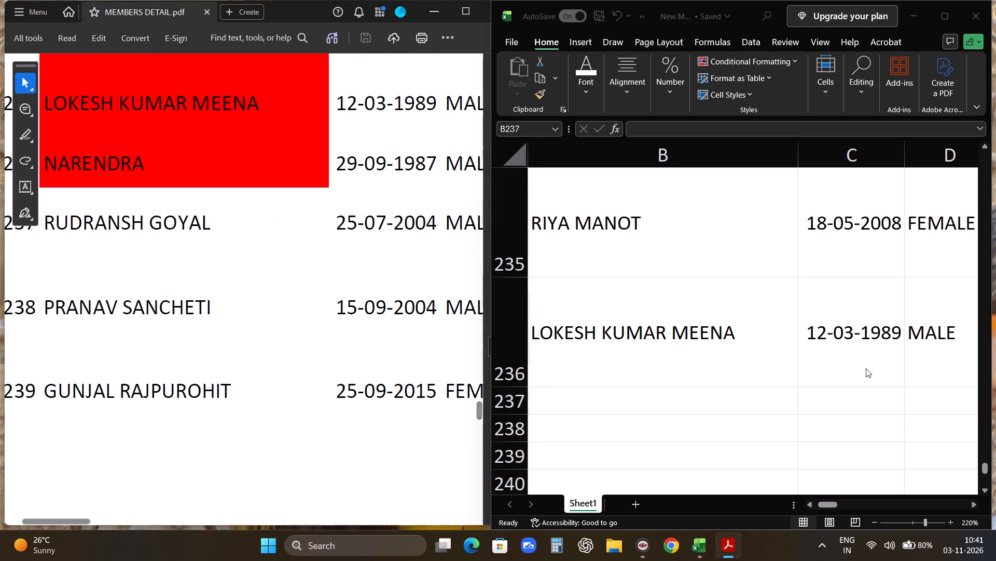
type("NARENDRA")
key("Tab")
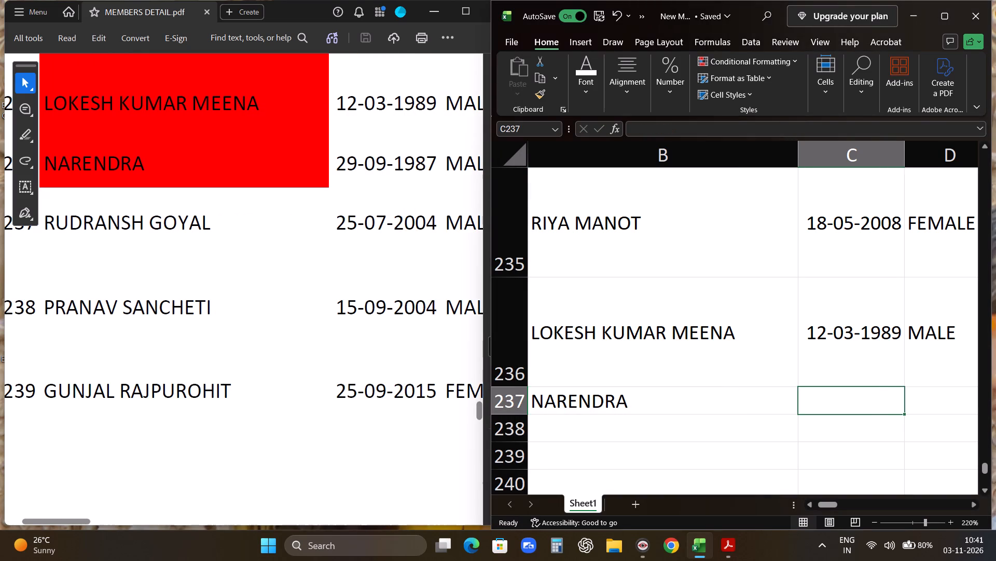
Enter entry 236's date of birth in worksheet cell C237 and gender MALE in cell D237.
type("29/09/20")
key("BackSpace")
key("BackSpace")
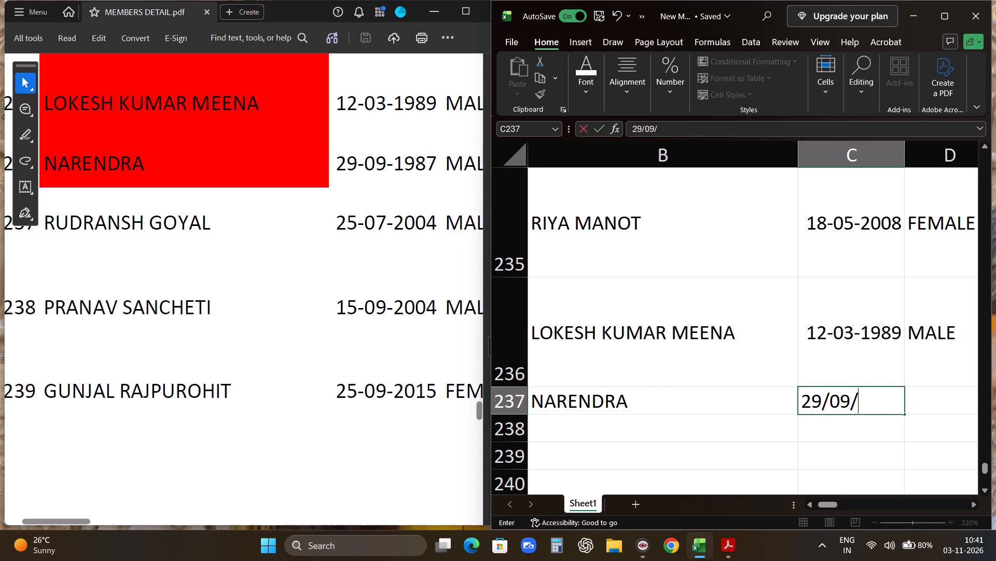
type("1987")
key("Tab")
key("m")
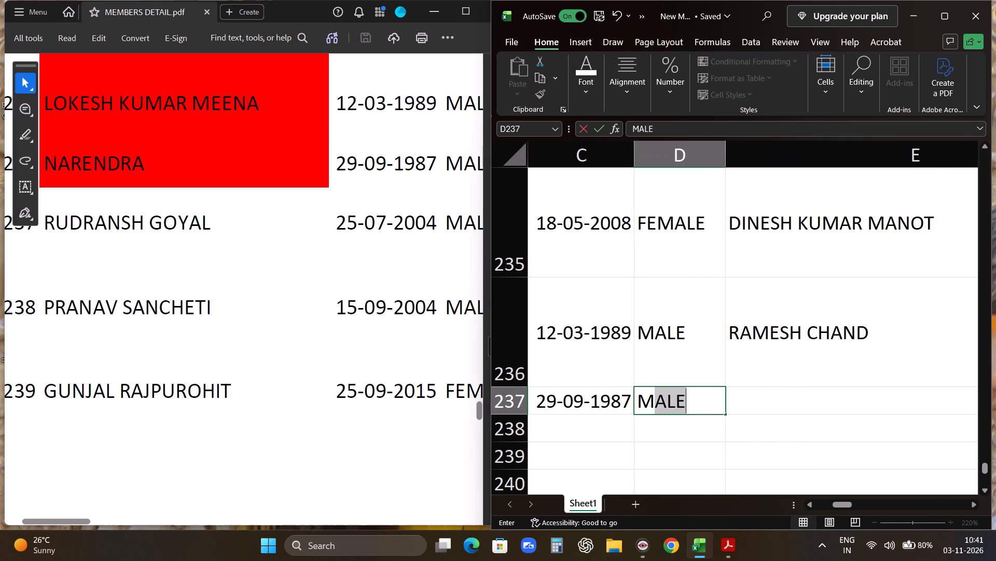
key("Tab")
Transcribe entry 236's father's name from the PDF into worksheet cell E237 and the mother's name into cell F237.
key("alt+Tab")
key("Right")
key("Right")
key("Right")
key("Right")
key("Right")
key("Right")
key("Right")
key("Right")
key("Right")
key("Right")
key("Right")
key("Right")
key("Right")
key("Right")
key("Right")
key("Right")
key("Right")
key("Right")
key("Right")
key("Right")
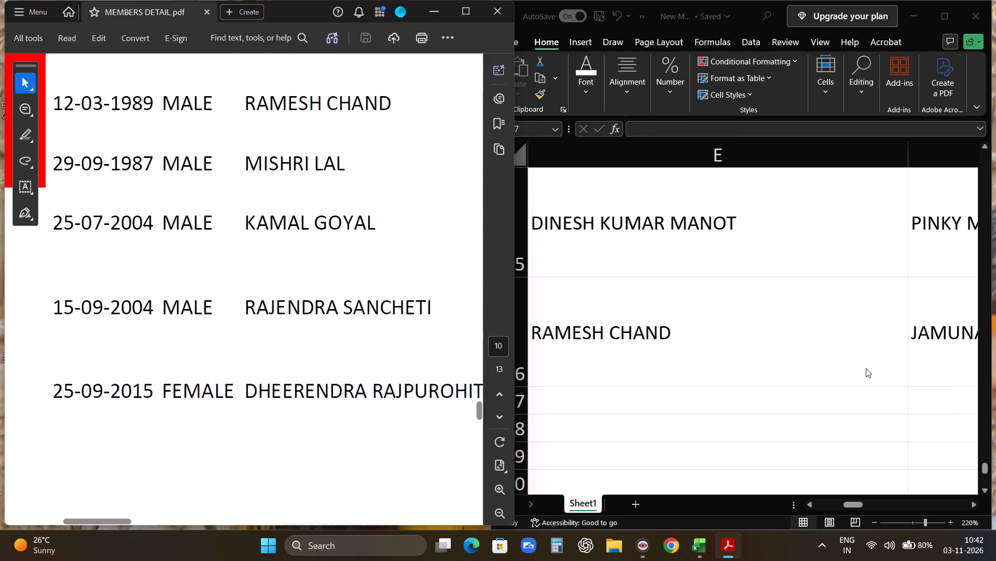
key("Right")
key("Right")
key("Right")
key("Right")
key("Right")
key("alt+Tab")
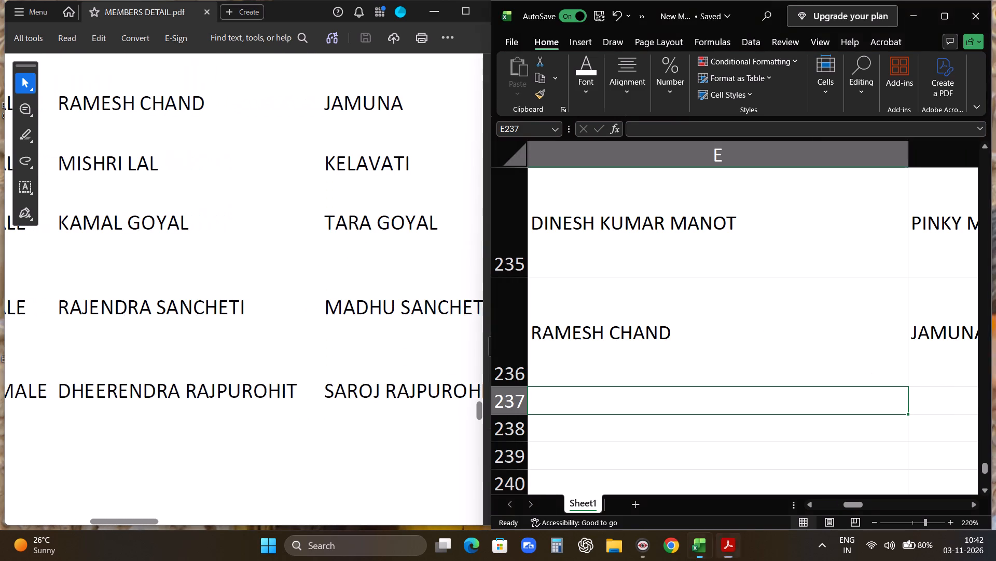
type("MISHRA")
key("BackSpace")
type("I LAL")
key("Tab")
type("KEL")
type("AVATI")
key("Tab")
Locate entry 236's address and contact details in the PDF for worksheet cell G237.
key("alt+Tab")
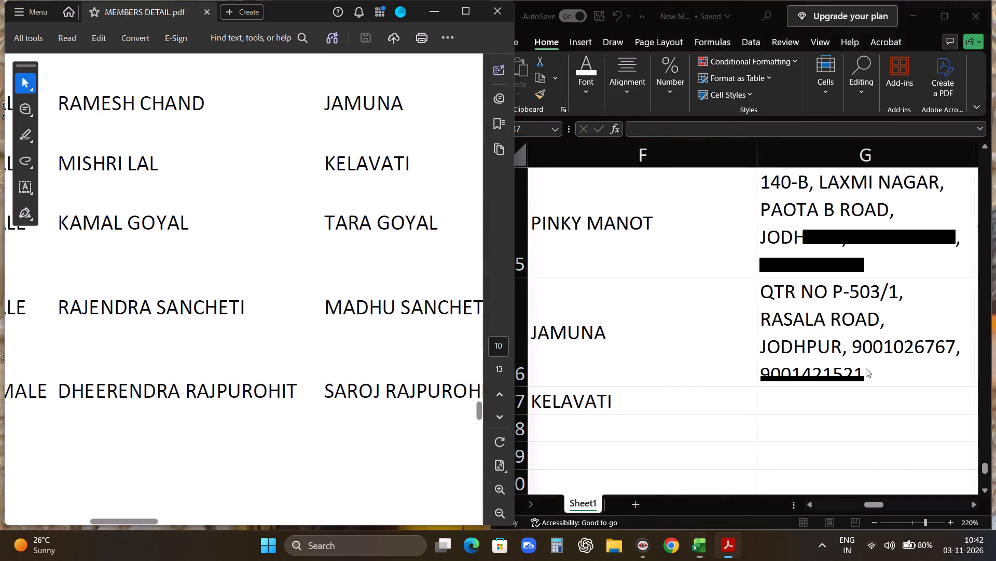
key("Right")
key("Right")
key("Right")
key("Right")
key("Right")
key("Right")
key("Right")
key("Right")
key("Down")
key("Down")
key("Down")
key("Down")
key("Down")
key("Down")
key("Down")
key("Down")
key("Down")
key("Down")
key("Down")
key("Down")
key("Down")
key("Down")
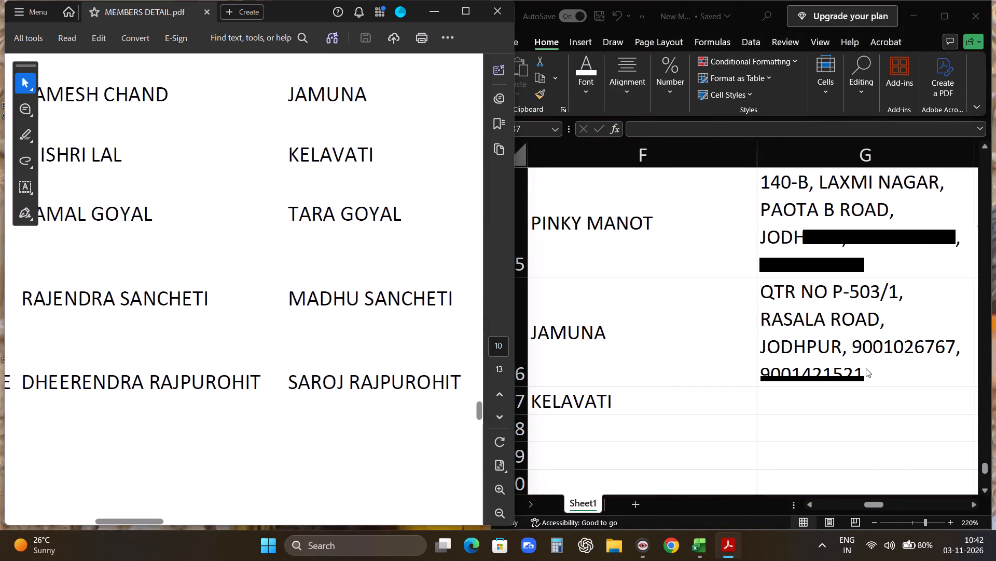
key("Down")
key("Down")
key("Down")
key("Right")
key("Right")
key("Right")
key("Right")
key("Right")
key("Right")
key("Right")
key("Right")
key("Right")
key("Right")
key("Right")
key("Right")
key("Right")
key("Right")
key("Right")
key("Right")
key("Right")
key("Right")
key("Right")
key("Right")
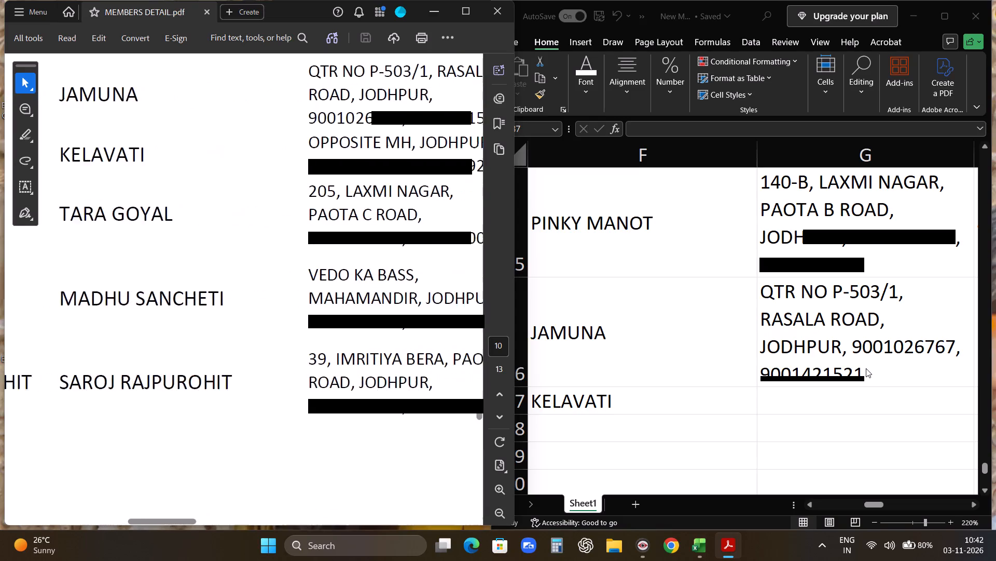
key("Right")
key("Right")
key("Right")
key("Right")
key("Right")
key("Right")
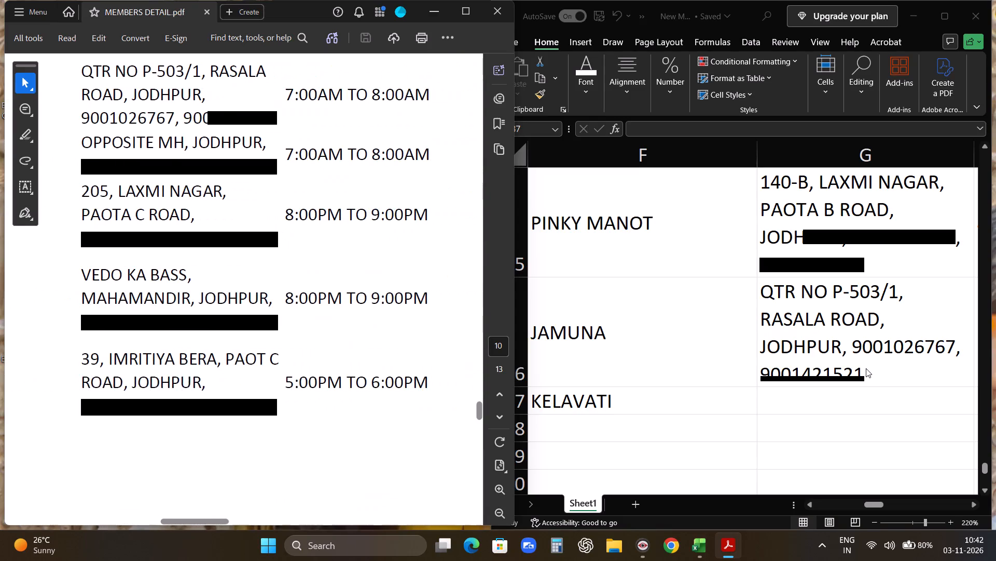
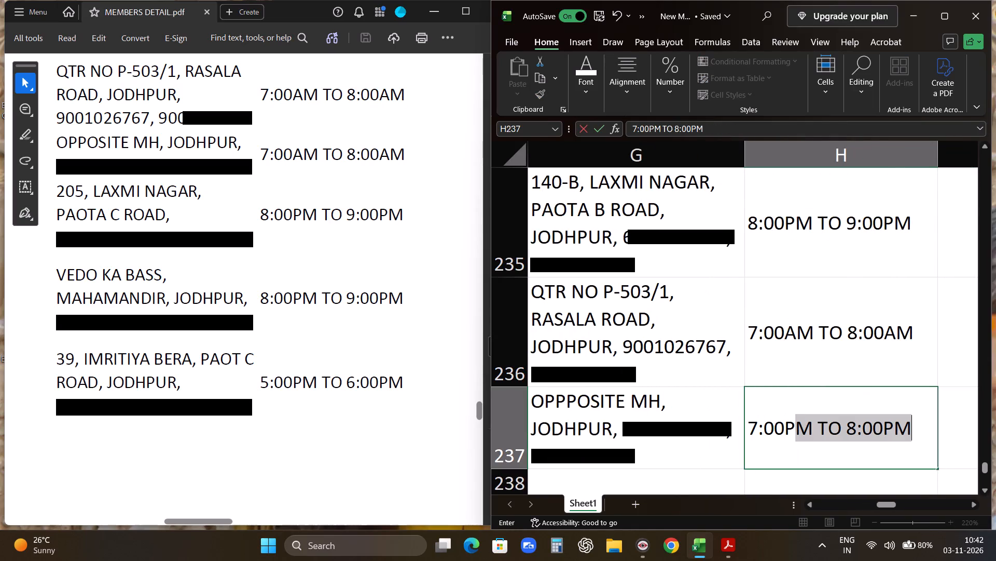
Enter the time slot 7:00AM TO 8:00AM for entry 236 in worksheet cell H237.
key("BackSpace")
key("BackSpace")
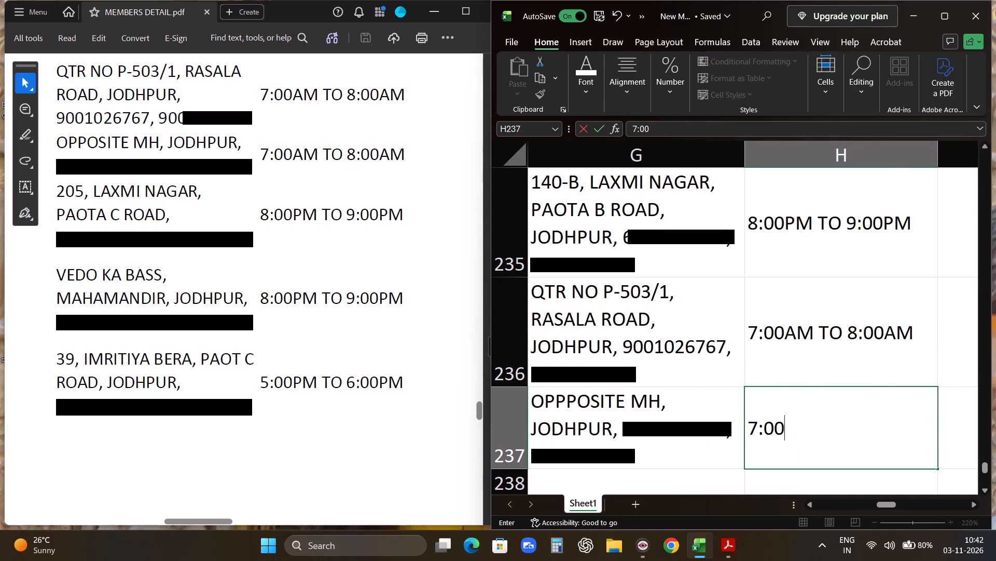
key("a")
key("Tab")
Switch to the MEMBERS DETAIL PDF and look further along entry 236's row for the value needed in worksheet cell I237.
key("alt+Tab")
key("Right")
key("Right")
key("Right")
key("Right")
key("Right")
key("Right")
key("Right")
key("Right")
key("Right")
key("Right")
key("Right")
key("Right")
key("Right")
key("Right")
key("Right")
key("Right")
key("Right")
key("Right")
key("Right")
key("Right")
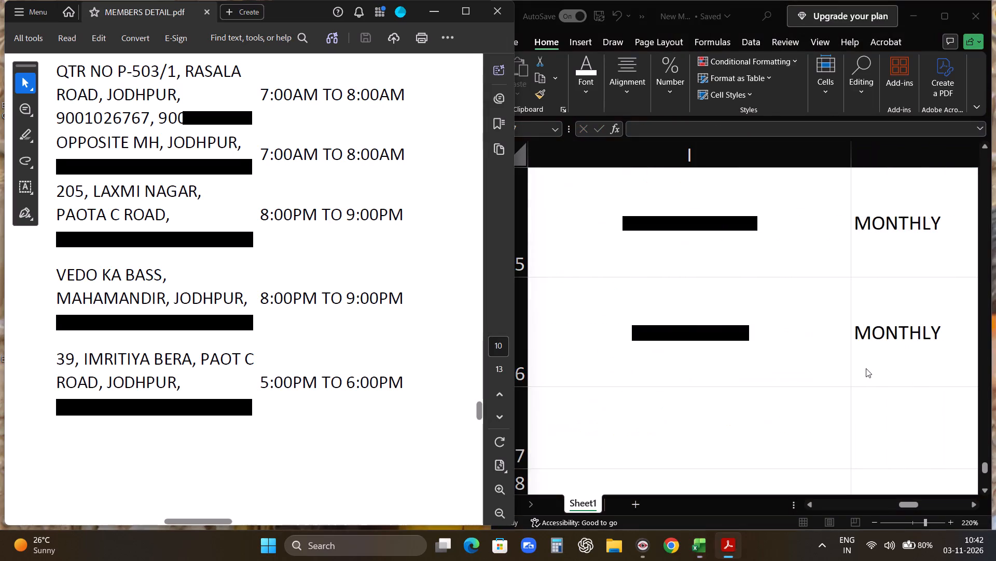
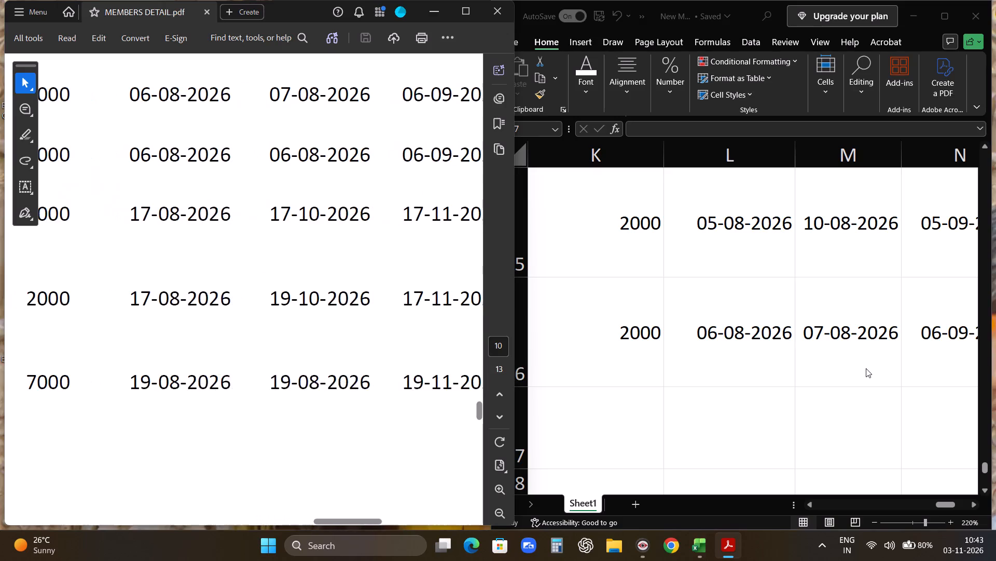
Enter 2000 in K237 and the date 06/08/2026 in both L237 and M237 for entry 236, following its PDF row.
key("Left")
key("Left")
key("Left")
key("Left")
key("Left")
key("Left")
key("Left")
key("Left")
key("Left")
key("Left")
key("Left")
key("alt+Tab")
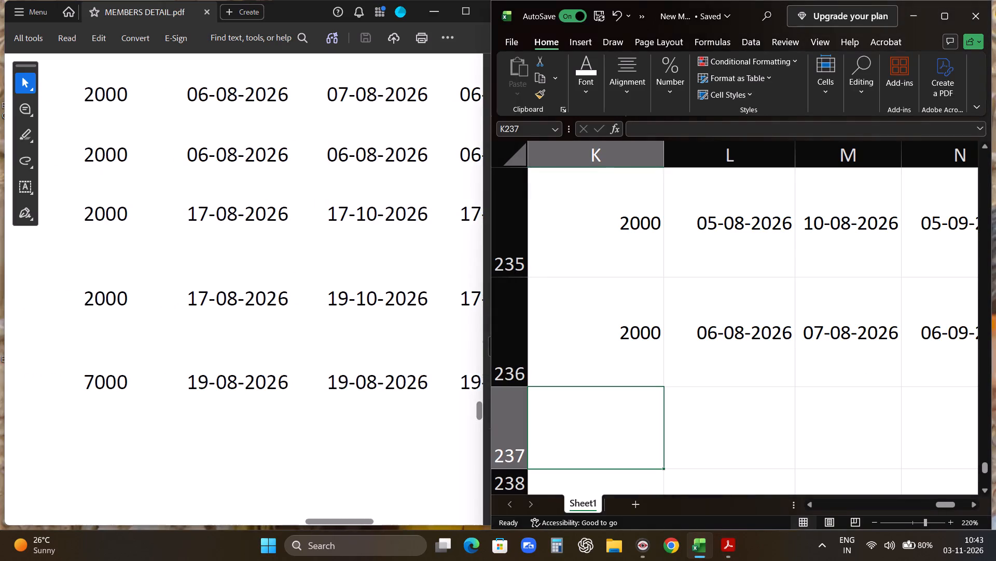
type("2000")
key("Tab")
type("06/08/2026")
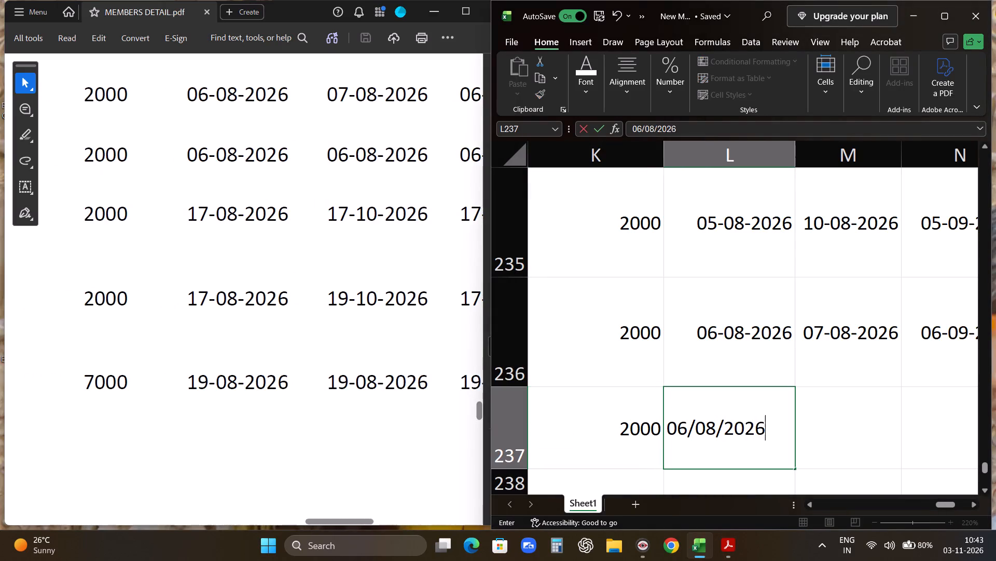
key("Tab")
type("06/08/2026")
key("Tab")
Read the end of entry 236's PDF row and enter 06/09/2026 in N237 and the status NON ACTIVE in O237.
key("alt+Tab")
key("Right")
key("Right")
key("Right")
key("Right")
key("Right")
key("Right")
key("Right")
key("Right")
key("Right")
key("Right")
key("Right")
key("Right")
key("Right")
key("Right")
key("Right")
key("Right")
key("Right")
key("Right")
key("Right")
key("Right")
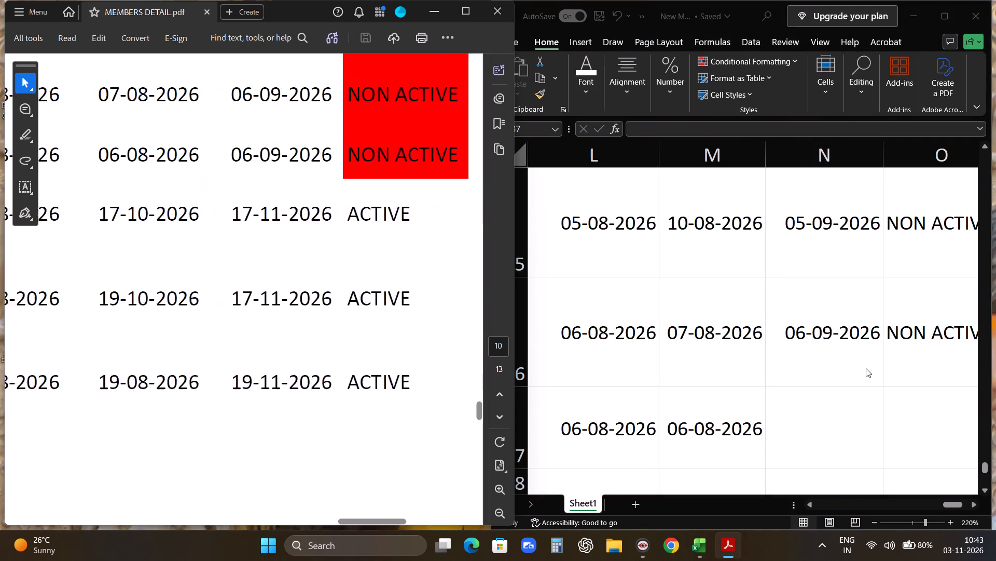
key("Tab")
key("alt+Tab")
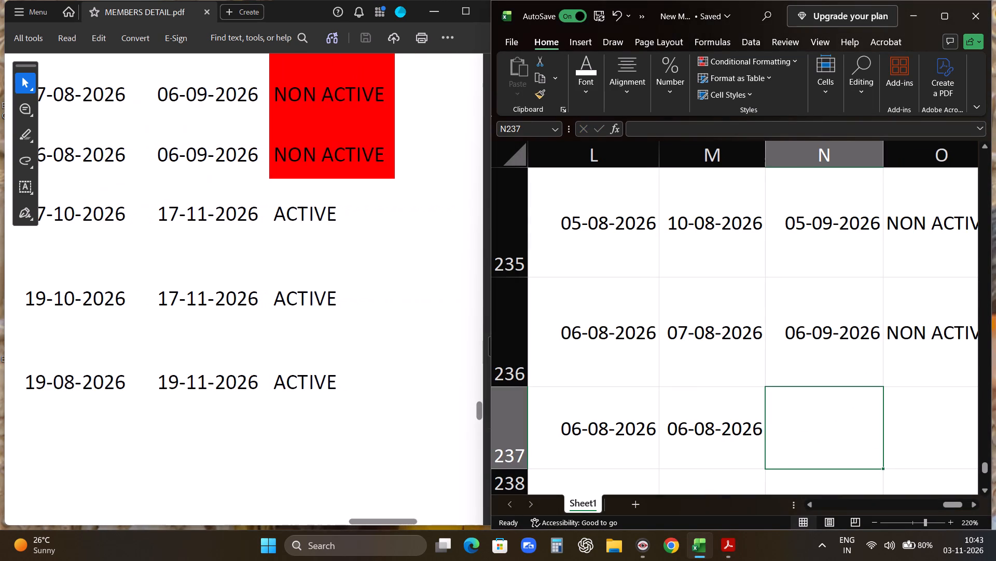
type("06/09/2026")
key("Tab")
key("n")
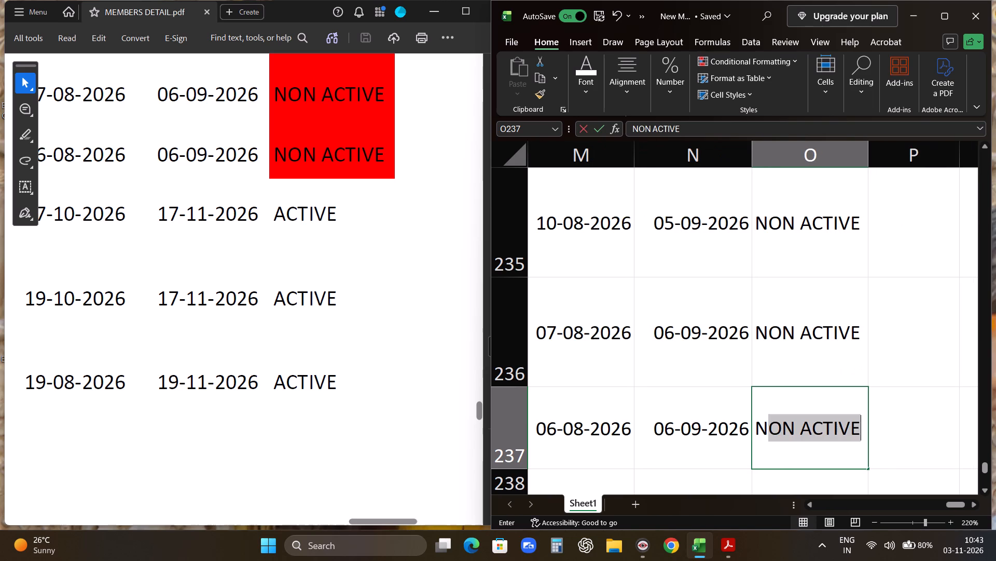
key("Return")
Return to the start of the PDF rows and enter entry 237's member name in worksheet cell B238.
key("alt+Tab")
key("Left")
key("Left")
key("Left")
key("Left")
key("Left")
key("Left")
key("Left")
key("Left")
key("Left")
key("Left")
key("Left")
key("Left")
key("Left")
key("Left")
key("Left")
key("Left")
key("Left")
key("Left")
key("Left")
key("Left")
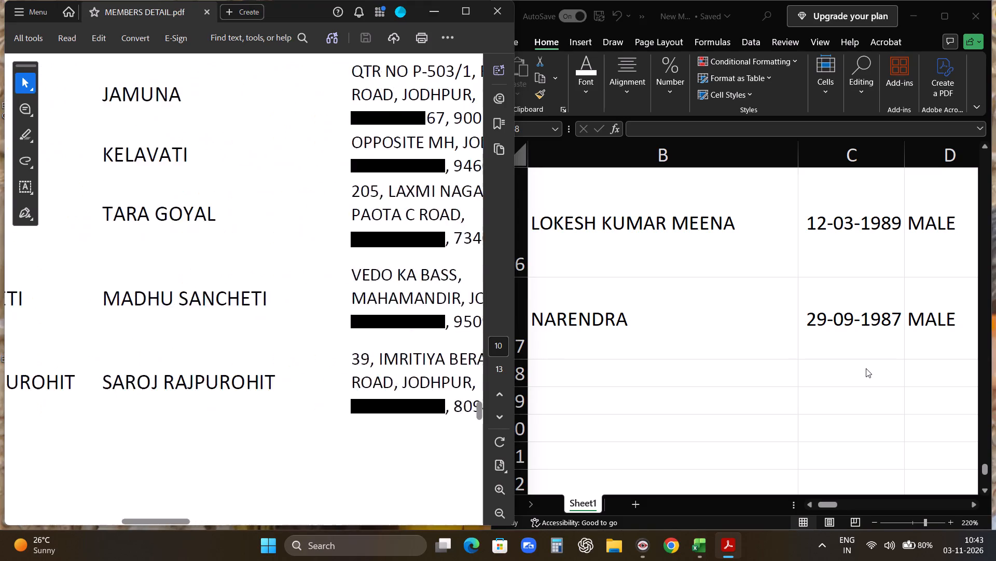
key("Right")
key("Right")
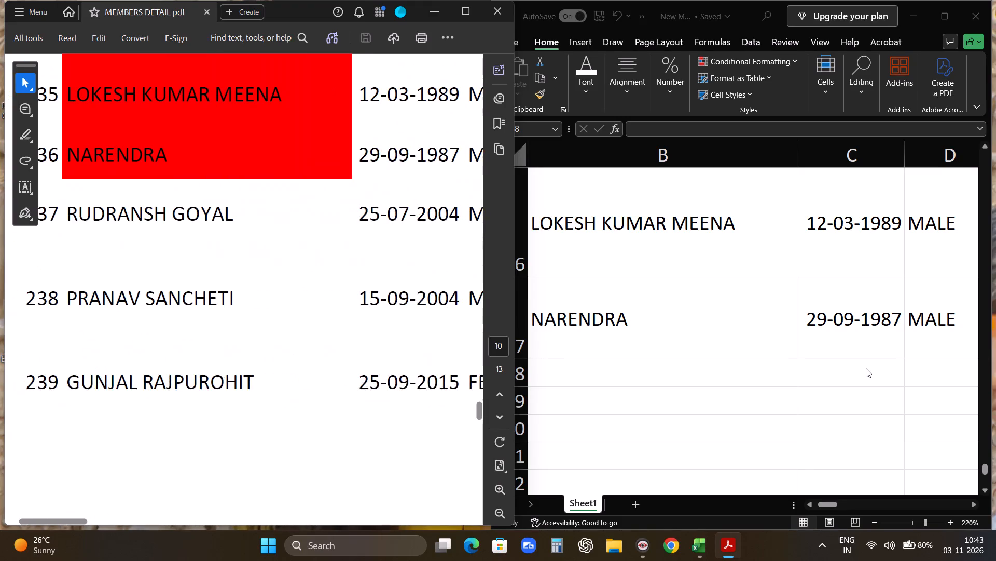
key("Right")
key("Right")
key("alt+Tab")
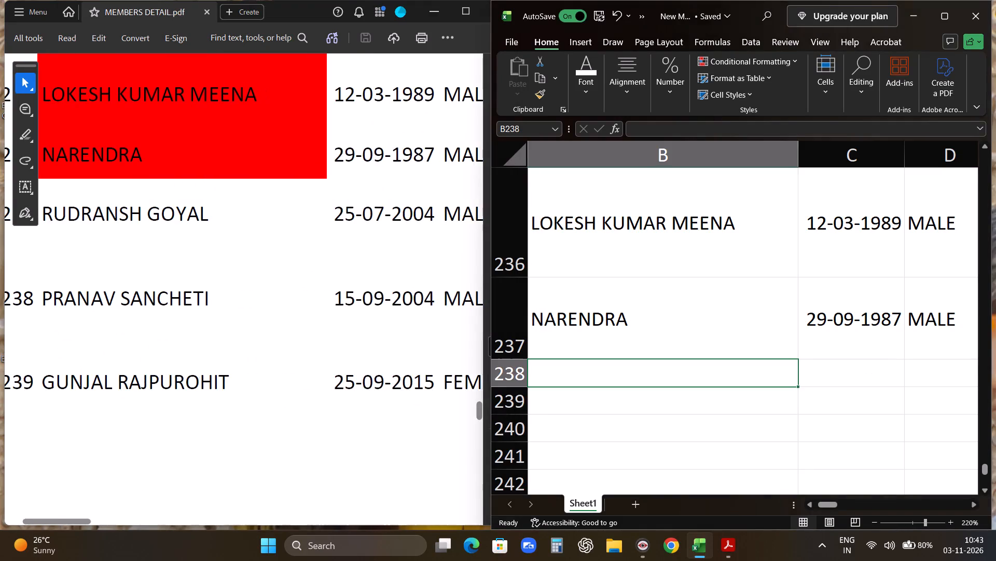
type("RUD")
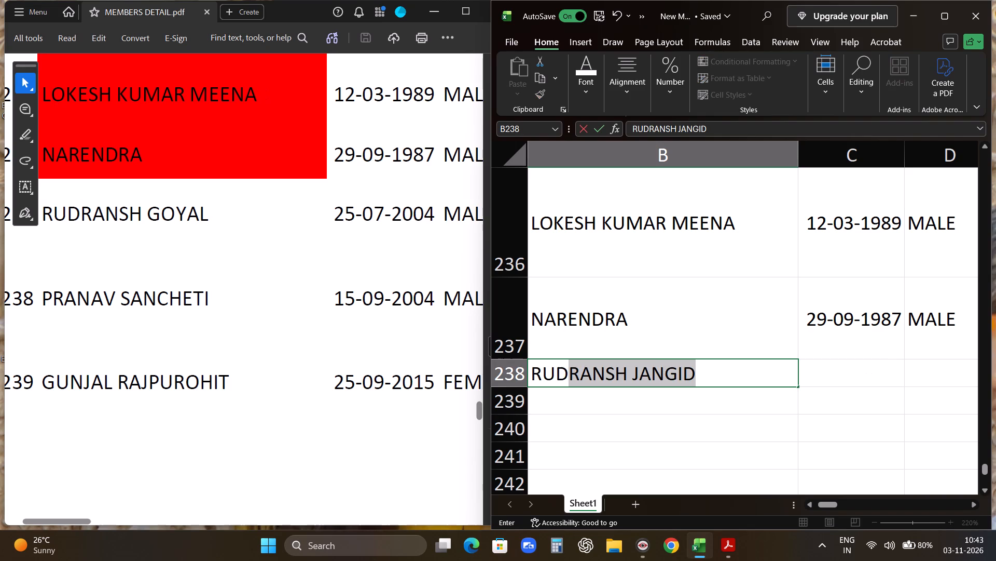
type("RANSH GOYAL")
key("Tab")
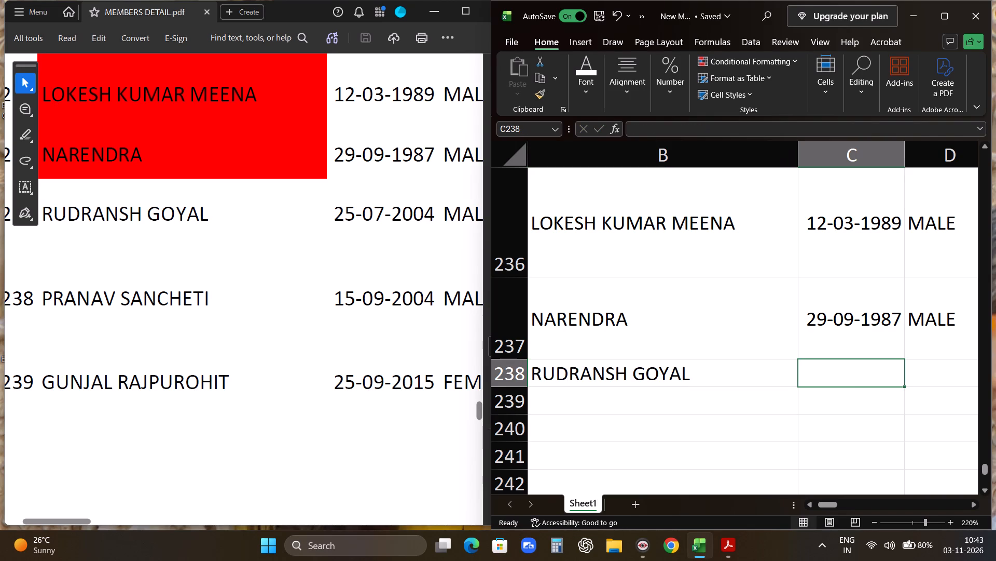
Enter entry 237's date of birth in C238 and the gender MALE in D238.
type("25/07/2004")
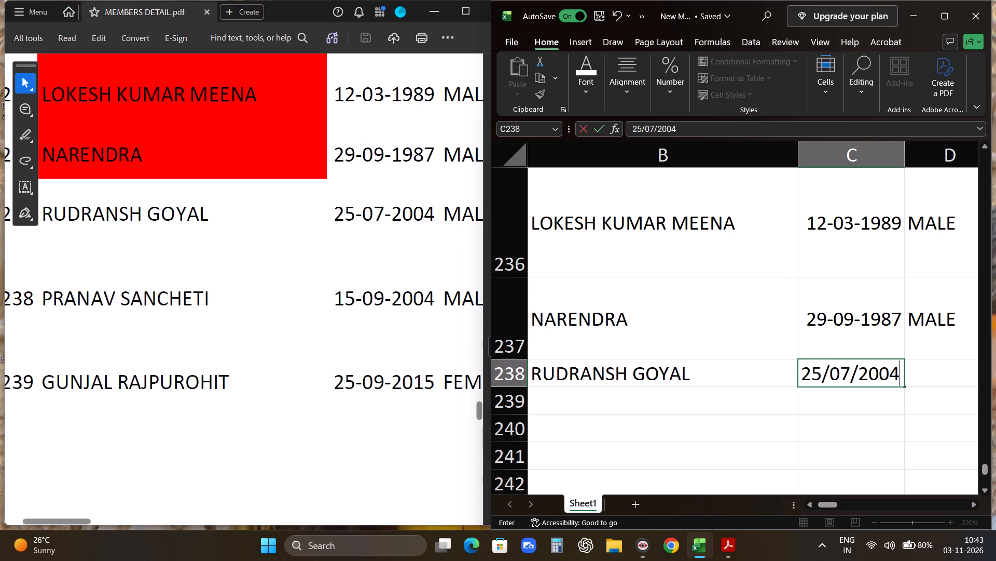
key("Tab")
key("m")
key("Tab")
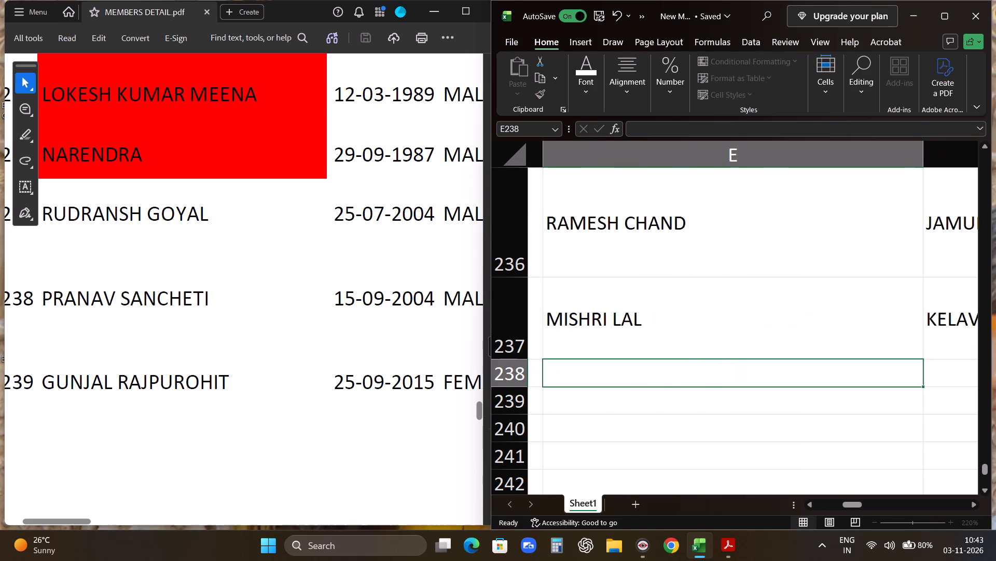
Read the two parent name columns of entry 237 in the PDF and enter those names in E238 and F238.
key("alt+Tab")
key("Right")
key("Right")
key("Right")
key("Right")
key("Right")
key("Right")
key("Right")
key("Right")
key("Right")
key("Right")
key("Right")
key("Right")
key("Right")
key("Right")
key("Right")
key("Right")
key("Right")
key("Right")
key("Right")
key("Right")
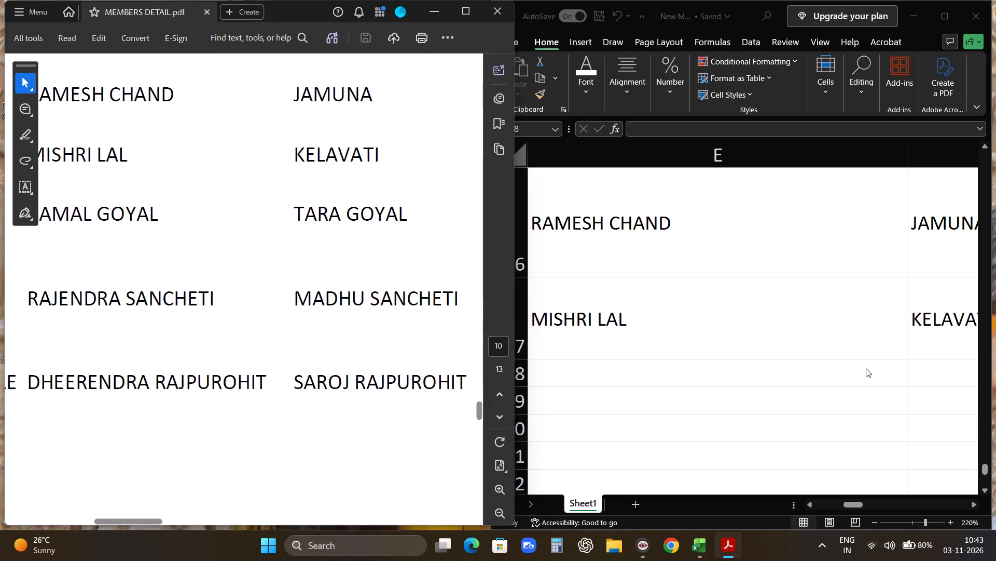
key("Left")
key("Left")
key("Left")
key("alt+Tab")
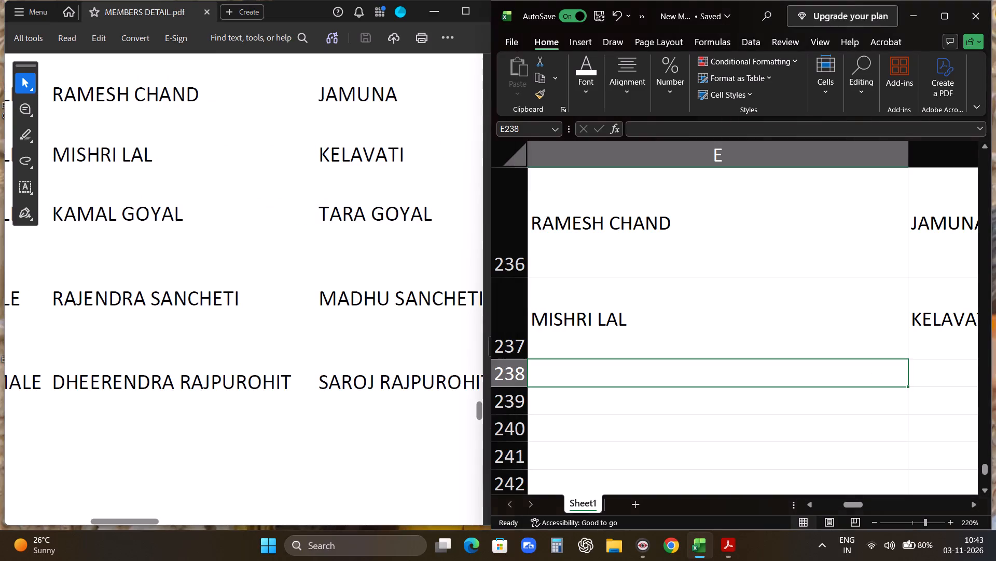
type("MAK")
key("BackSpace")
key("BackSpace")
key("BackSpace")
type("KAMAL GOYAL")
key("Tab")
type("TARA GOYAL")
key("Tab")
Switch to the MEMBERS DETAIL PDF and look further along entry 237's row for the address and contact details needed in G238.
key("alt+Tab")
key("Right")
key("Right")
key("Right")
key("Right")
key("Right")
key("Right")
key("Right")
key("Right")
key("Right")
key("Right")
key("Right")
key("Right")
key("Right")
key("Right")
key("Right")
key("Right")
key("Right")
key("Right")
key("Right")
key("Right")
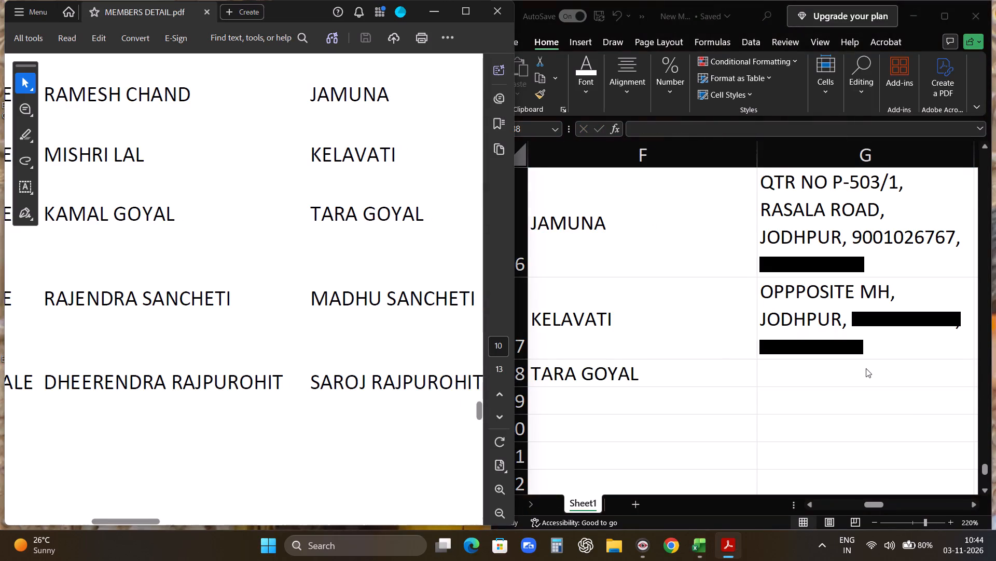
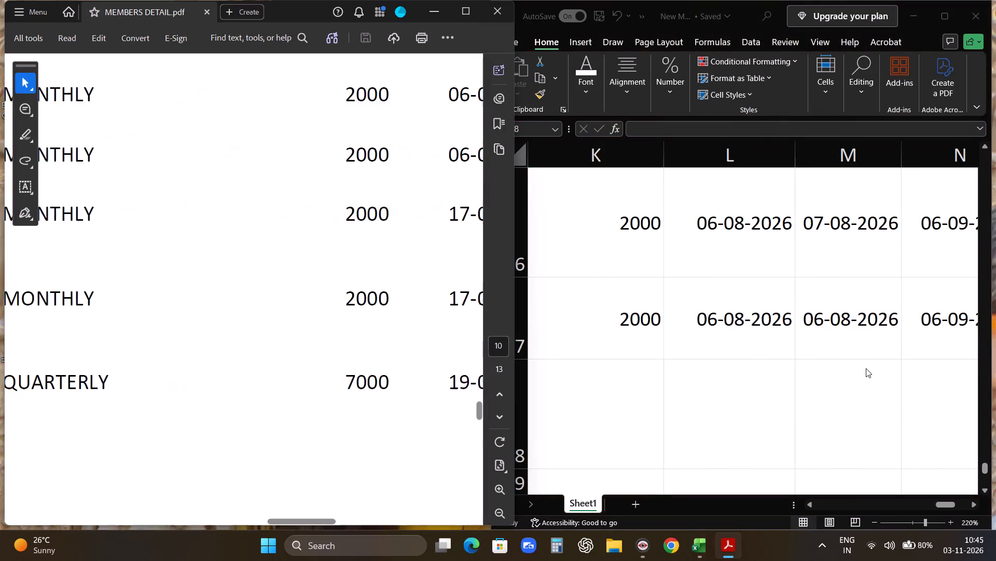
Copy entry 237's amount and first two dates from the PDF: 2000 in K238, 17/08/2026 in L238 and 17/10/2026 in M238.
key("Right")
key("Right")
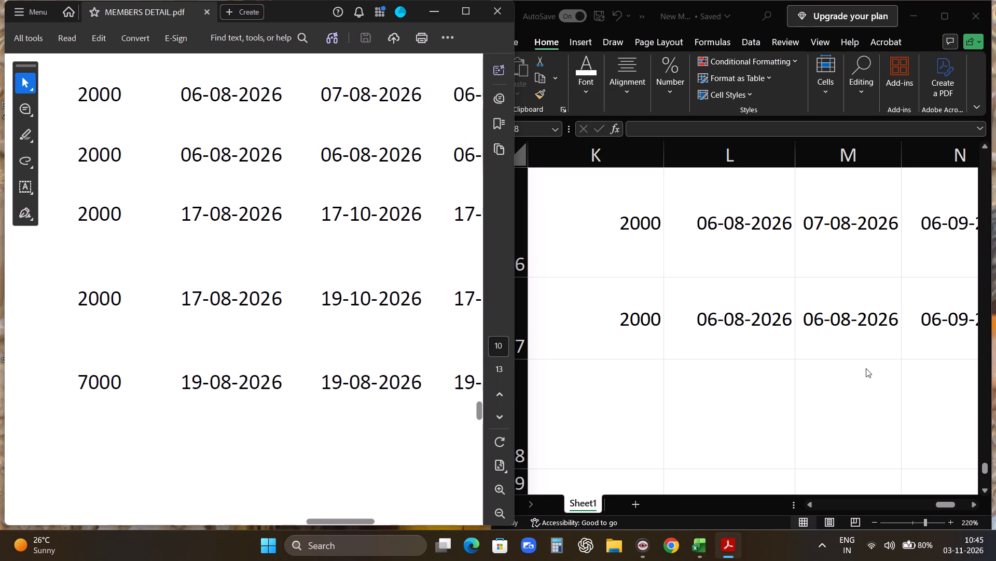
key("alt+Tab")
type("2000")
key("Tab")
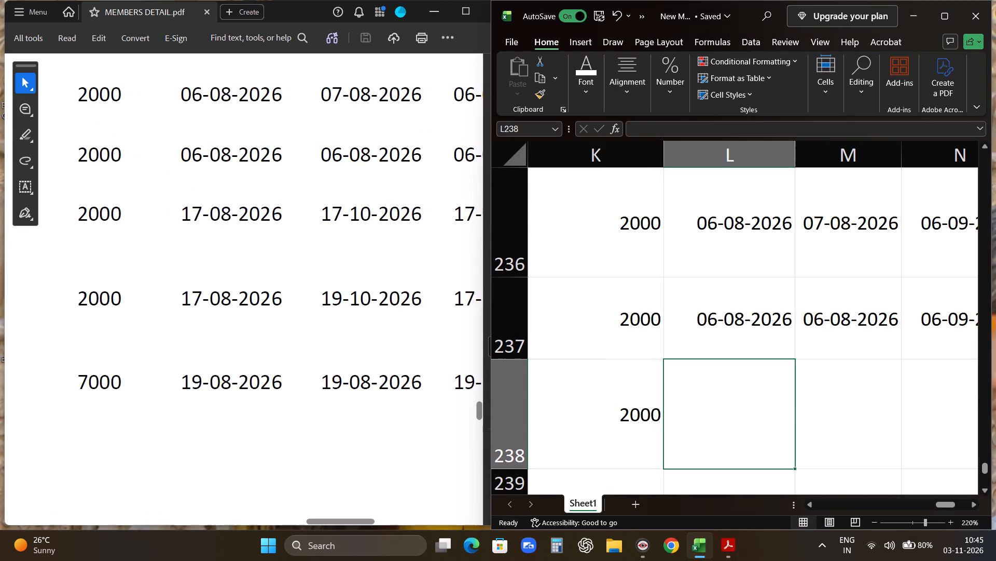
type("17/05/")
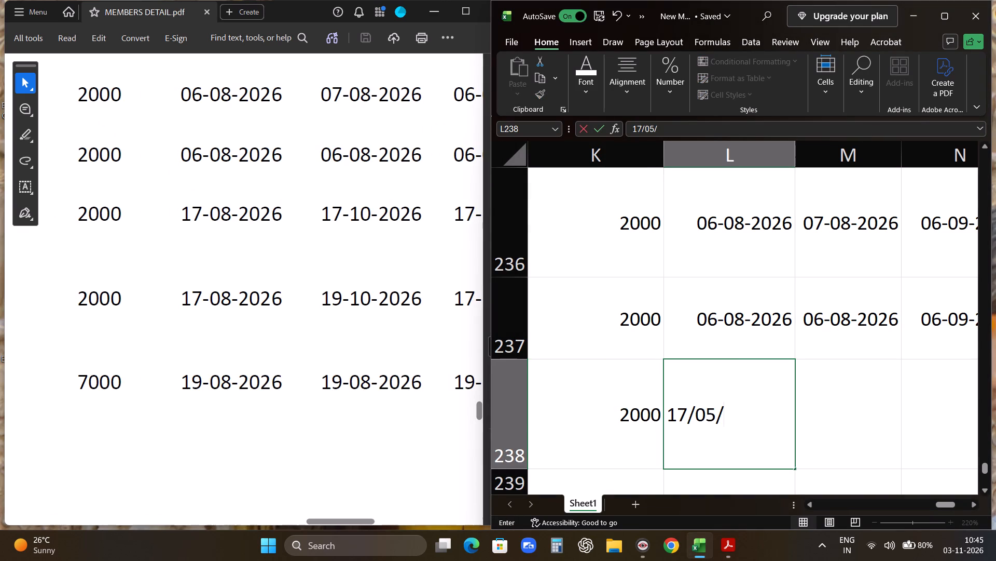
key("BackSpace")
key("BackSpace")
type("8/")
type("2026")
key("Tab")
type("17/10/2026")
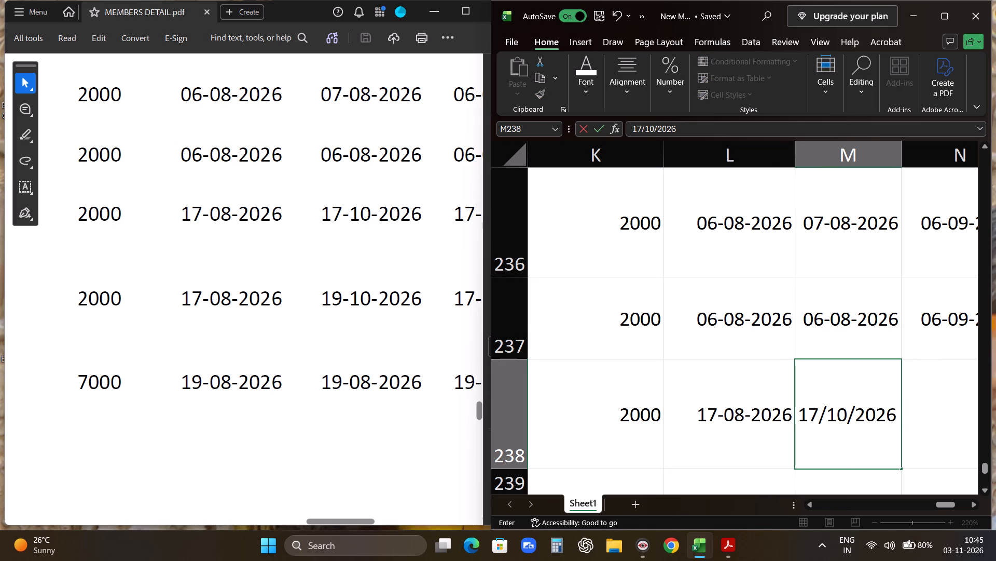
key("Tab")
Read the end of entry 237's row in the PDF and enter 17/11/2026 in N238 and the status ACTIVE in O238.
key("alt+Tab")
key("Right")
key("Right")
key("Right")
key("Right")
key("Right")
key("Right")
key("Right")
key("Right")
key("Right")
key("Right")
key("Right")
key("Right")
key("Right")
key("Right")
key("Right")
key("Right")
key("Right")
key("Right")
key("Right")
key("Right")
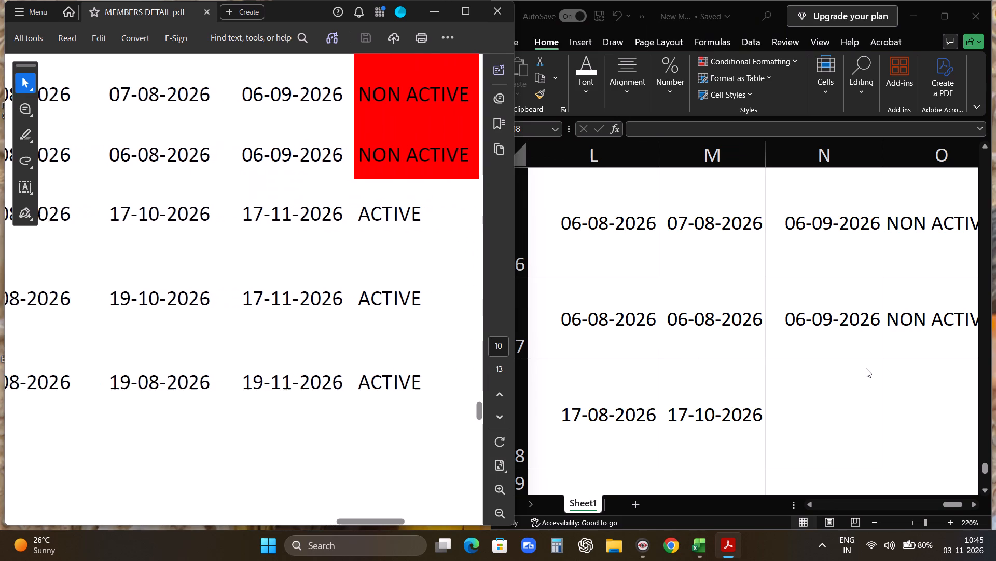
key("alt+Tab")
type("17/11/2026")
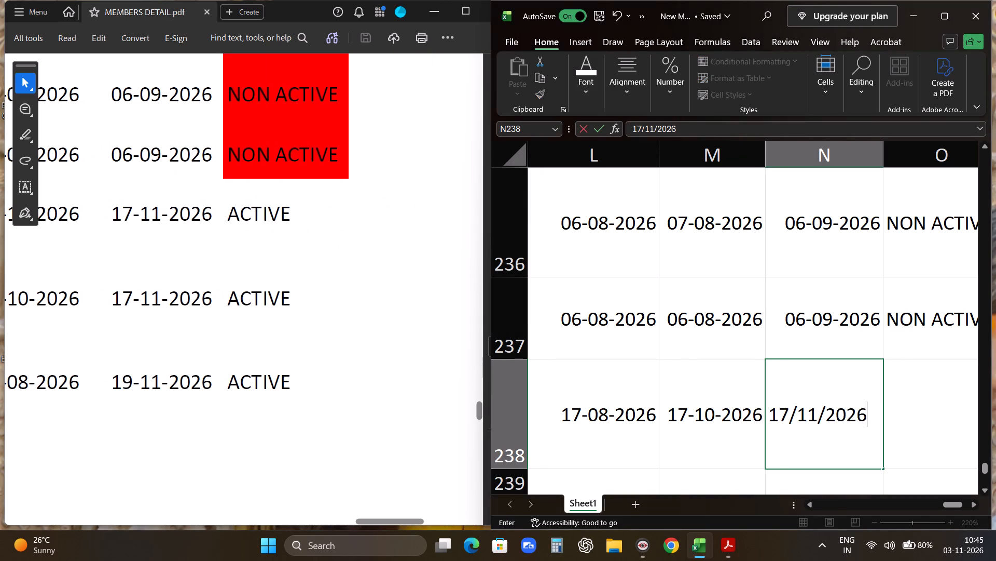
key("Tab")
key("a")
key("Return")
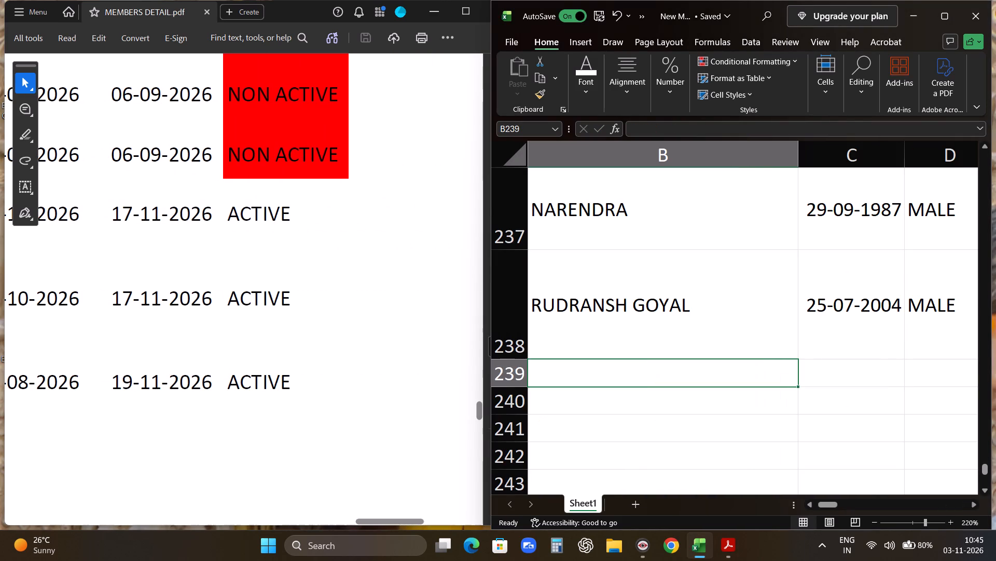
Return to the start of the PDF rows and enter entry 238's member name in worksheet cell B239.
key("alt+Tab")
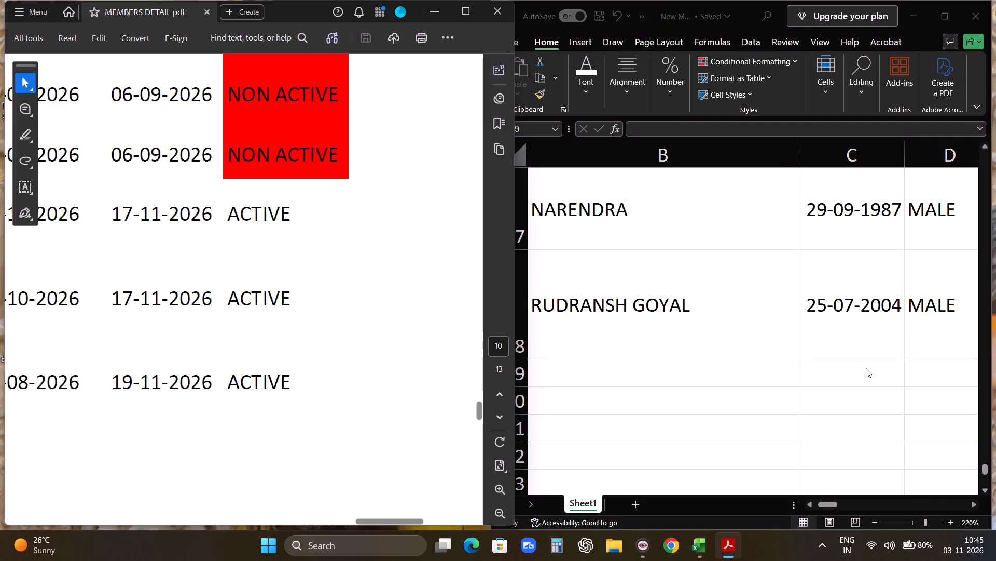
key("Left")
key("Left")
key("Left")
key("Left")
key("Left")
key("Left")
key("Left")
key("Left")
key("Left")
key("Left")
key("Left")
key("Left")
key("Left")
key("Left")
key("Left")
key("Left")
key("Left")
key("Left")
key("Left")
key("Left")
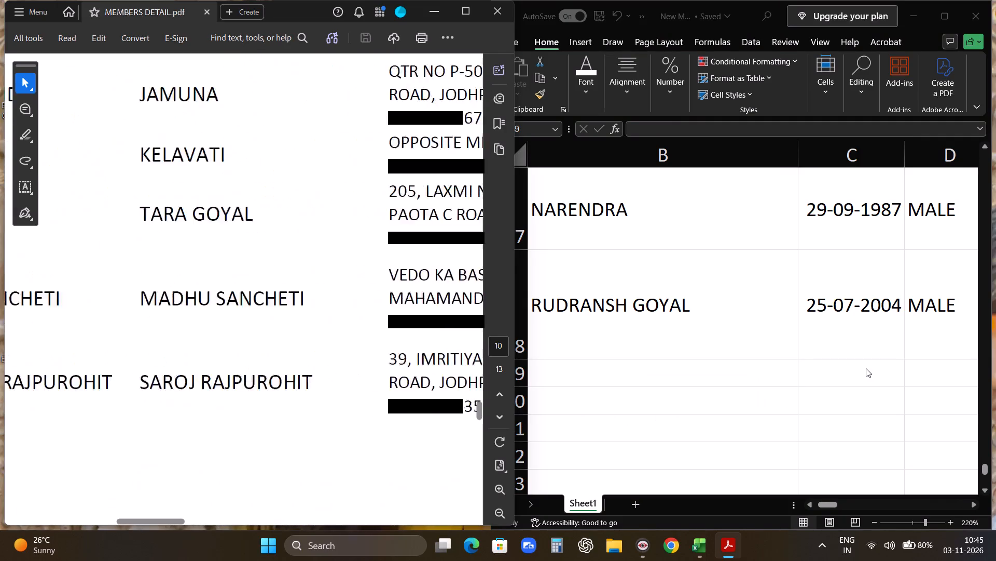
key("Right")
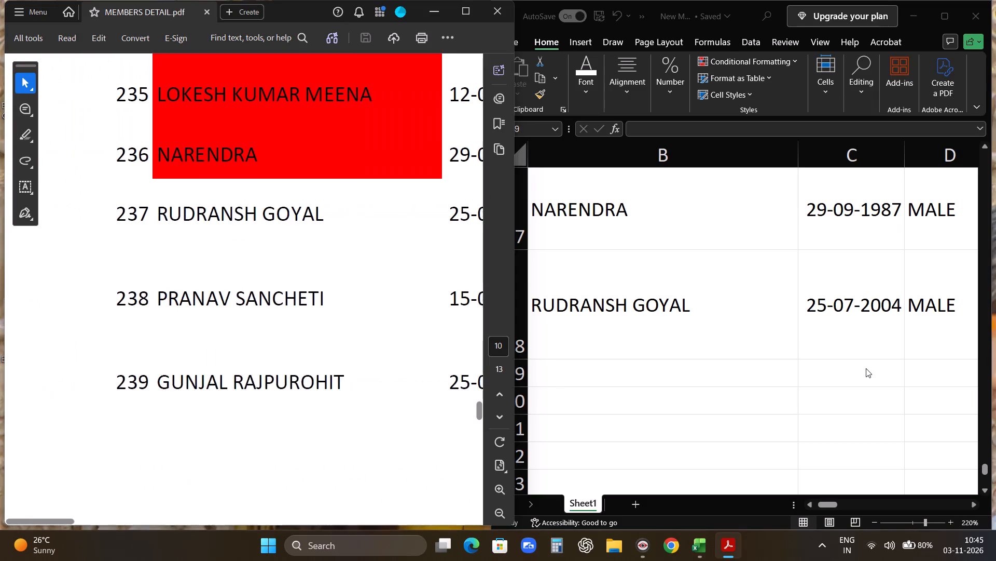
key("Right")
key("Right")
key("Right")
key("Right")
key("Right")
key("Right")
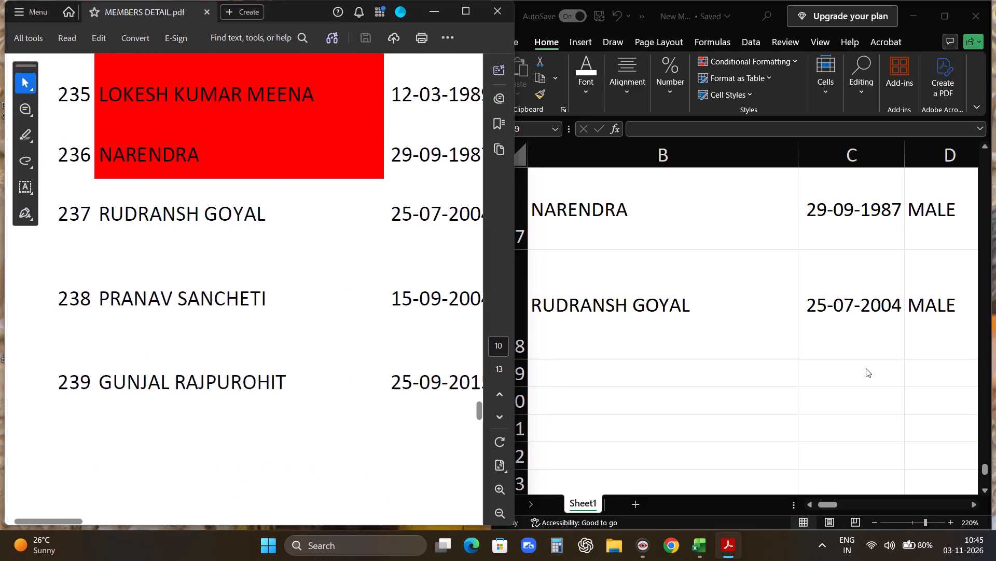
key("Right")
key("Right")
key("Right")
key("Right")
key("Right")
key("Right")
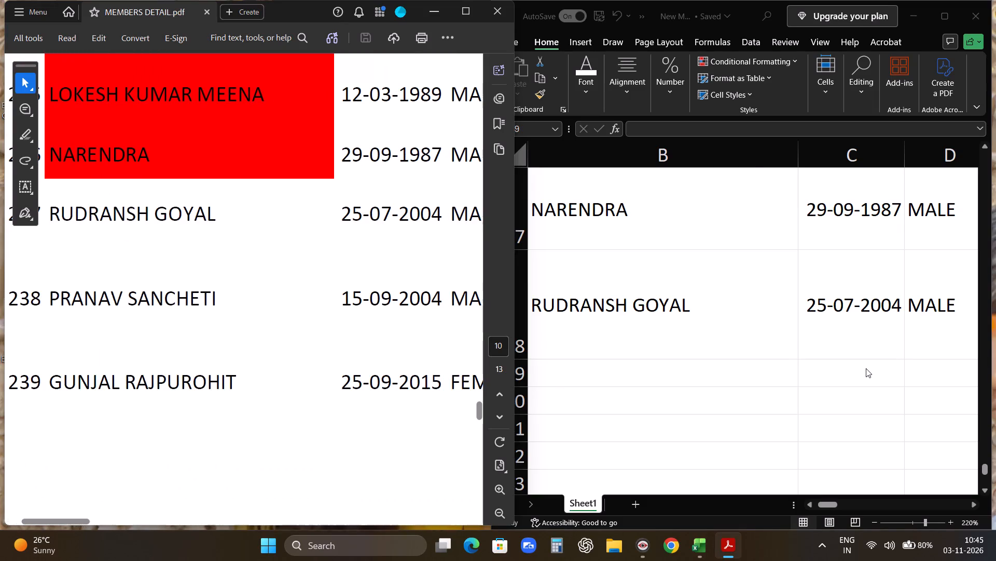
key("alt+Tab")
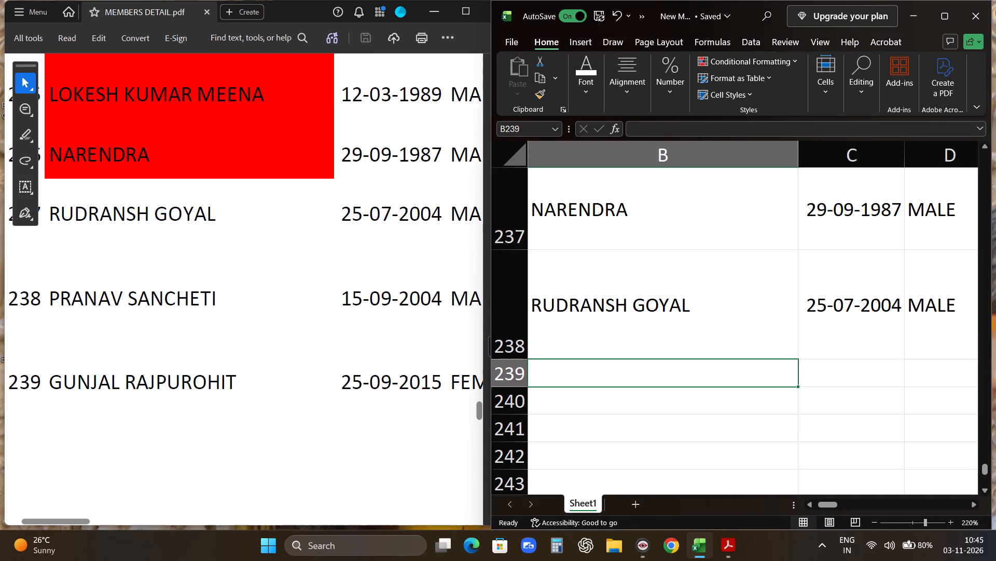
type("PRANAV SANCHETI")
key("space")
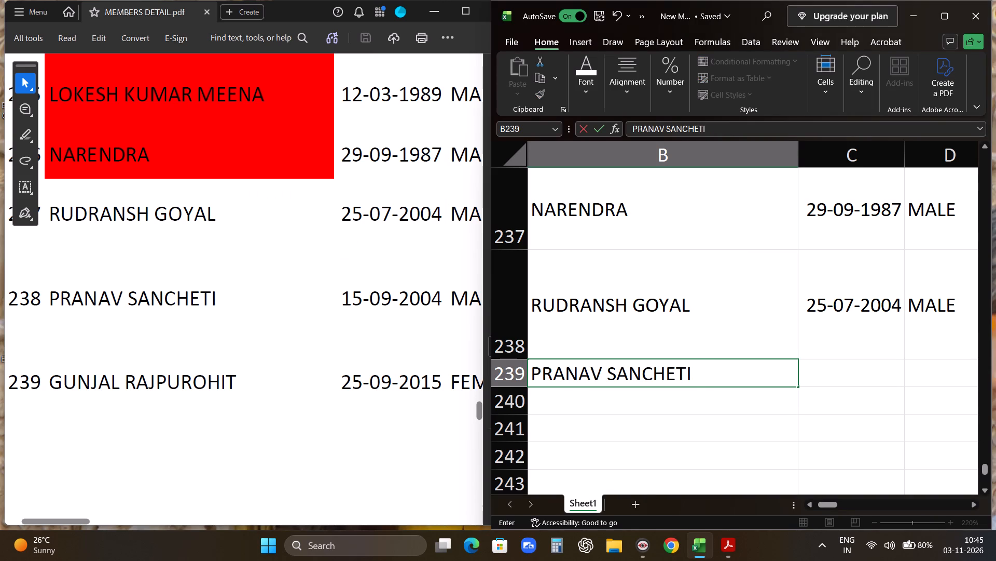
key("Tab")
Enter entry 238's date of birth in C239 and the gender MALE in D239.
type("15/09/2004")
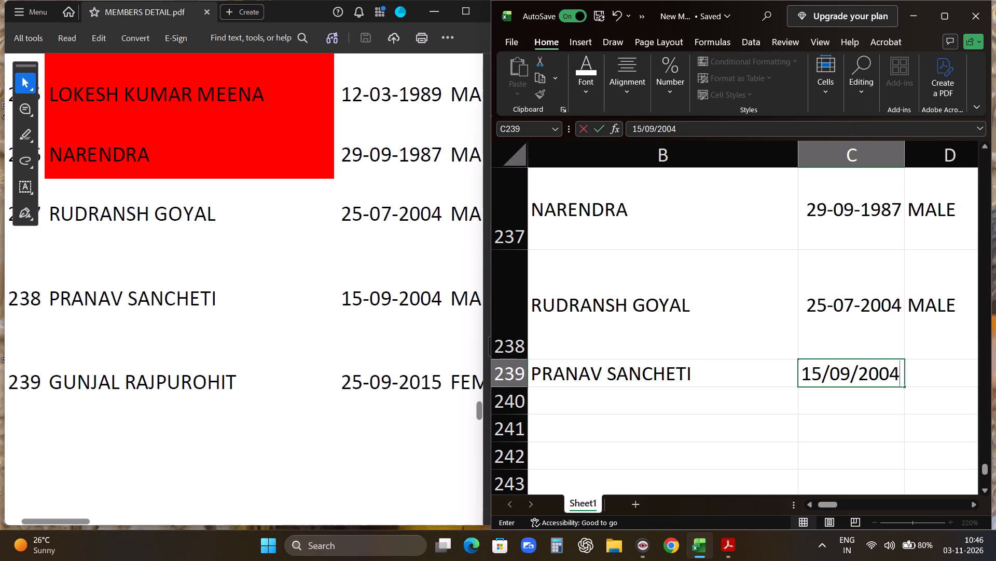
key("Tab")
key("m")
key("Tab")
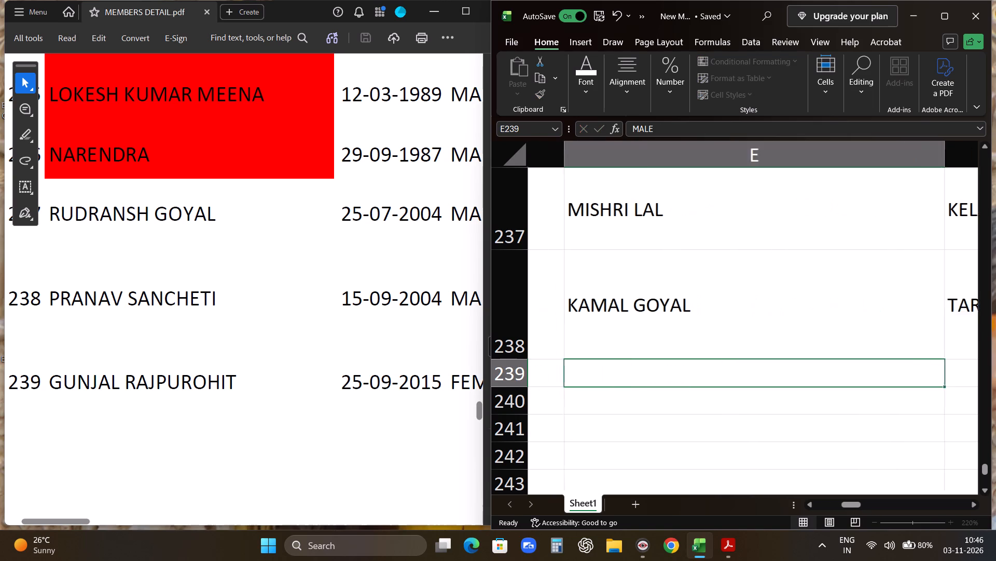
Read the two parent name columns of entry 238 in the PDF and enter those names in E239 and F239.
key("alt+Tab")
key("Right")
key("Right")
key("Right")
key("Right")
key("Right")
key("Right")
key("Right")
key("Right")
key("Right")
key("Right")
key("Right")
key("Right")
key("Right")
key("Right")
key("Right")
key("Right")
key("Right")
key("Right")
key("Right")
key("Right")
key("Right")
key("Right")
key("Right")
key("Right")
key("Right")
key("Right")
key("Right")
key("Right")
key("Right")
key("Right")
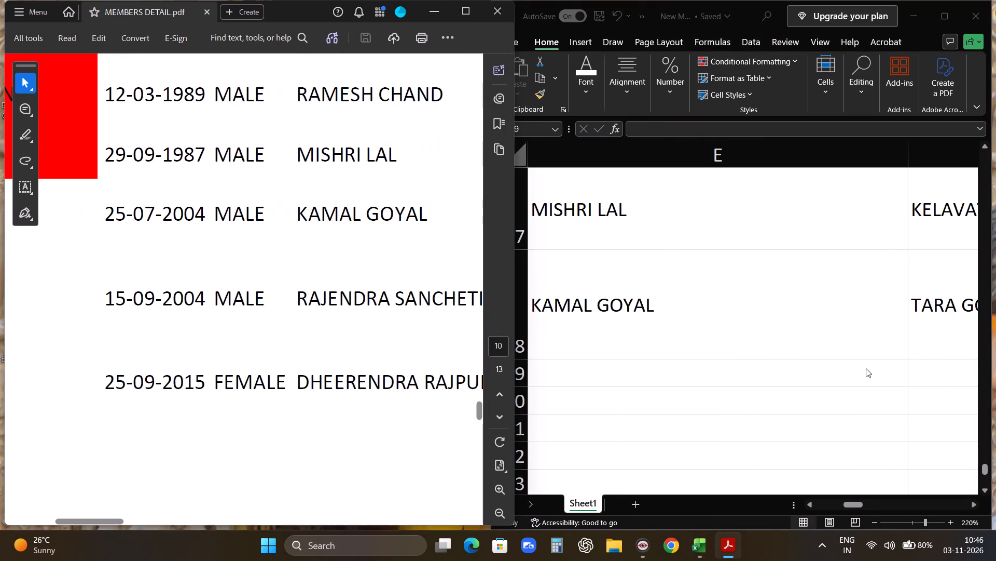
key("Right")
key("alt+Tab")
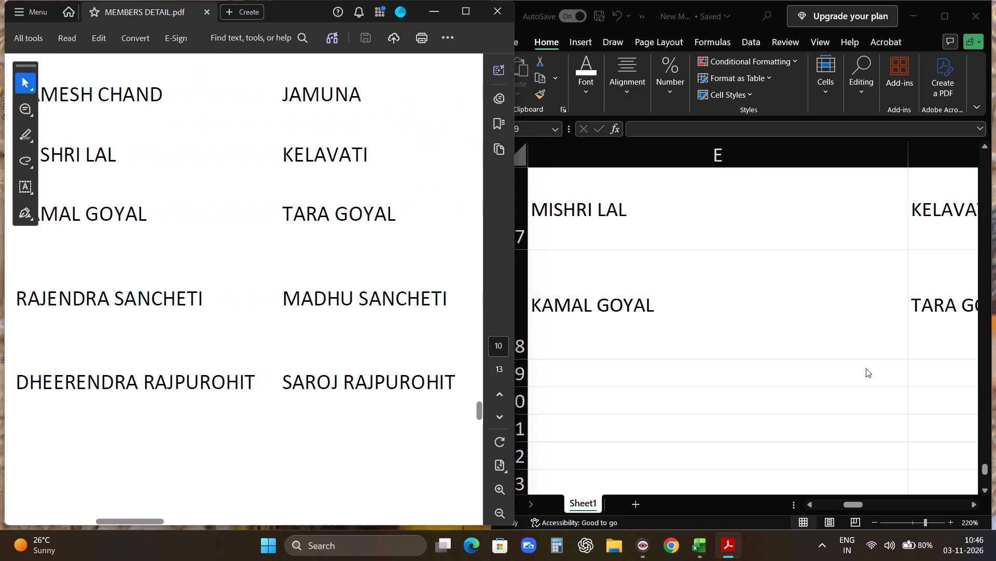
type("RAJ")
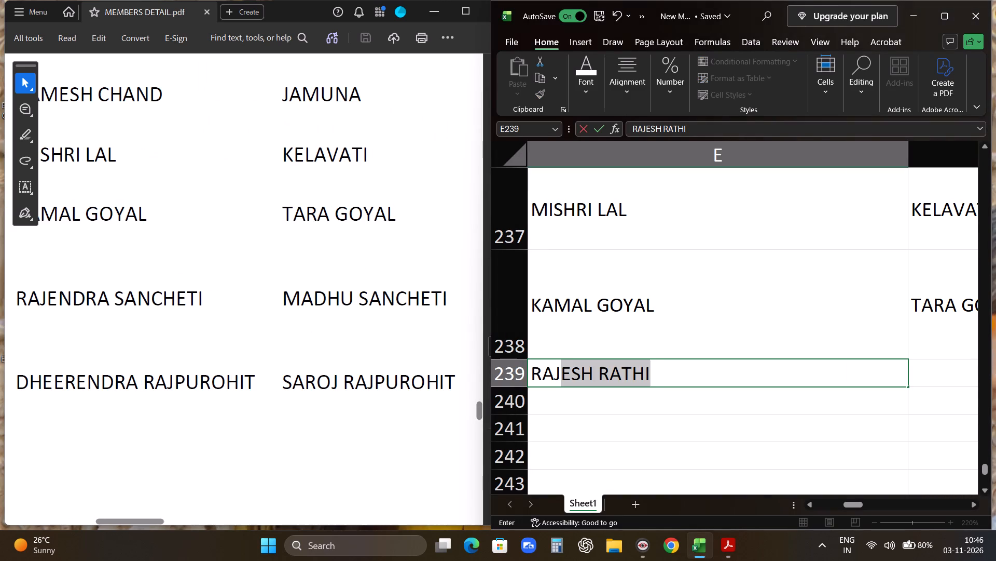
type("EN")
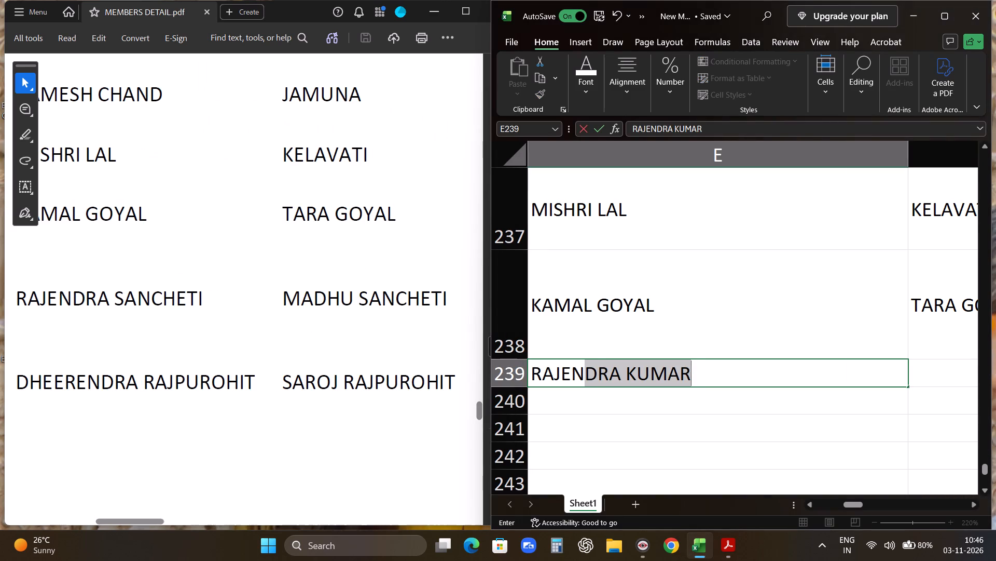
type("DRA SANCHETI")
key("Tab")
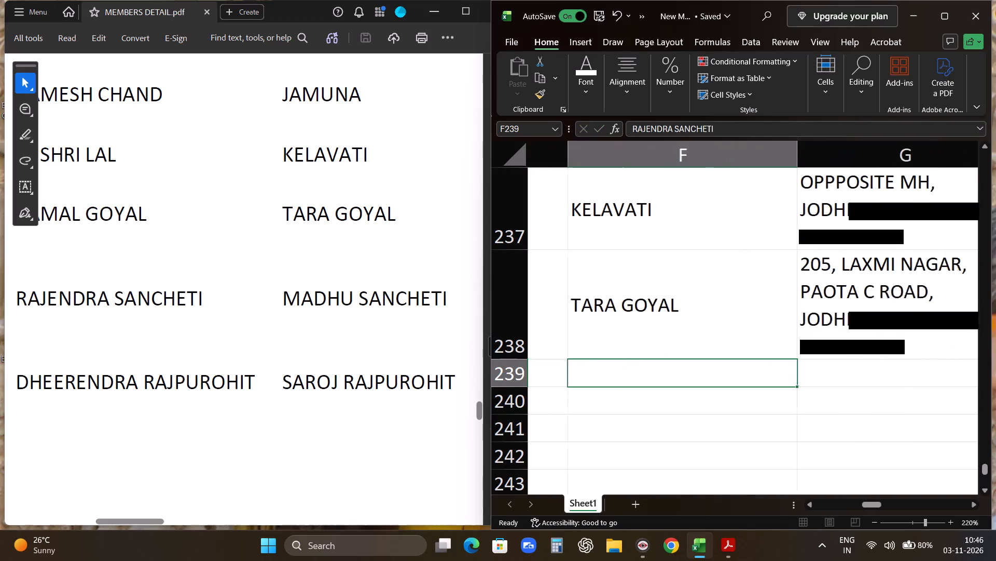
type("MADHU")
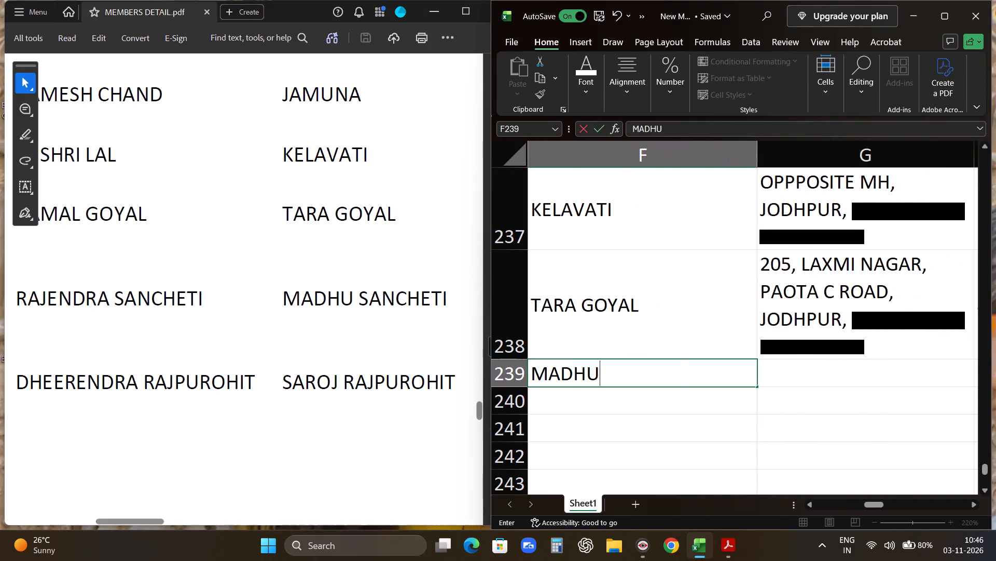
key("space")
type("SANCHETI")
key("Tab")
Switch to the MEMBERS DETAIL PDF and look further along entry 238's row for the address and contact details needed in G239.
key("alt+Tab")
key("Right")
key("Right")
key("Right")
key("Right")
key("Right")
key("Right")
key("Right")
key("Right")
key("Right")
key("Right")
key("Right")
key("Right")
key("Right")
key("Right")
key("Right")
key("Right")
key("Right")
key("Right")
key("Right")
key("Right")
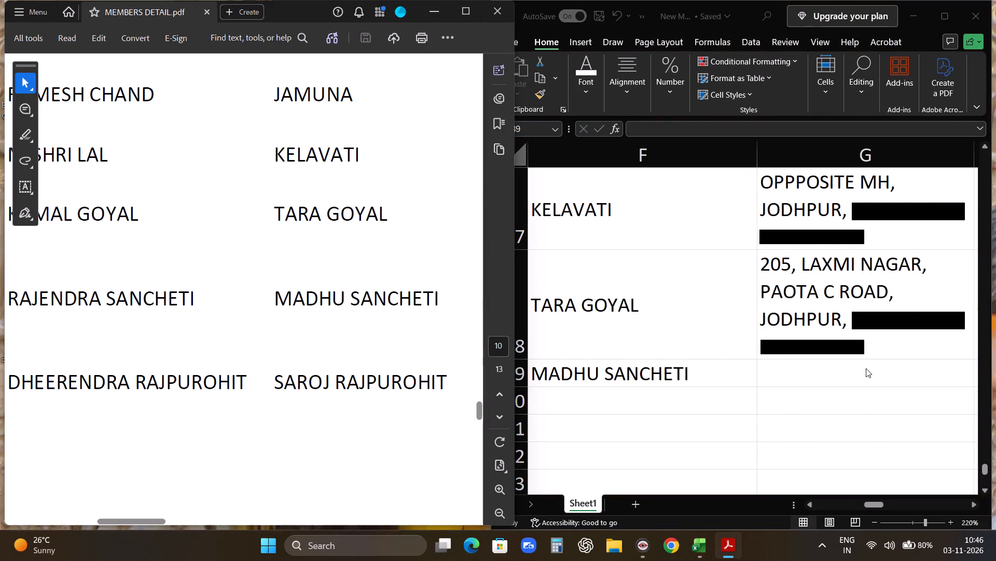
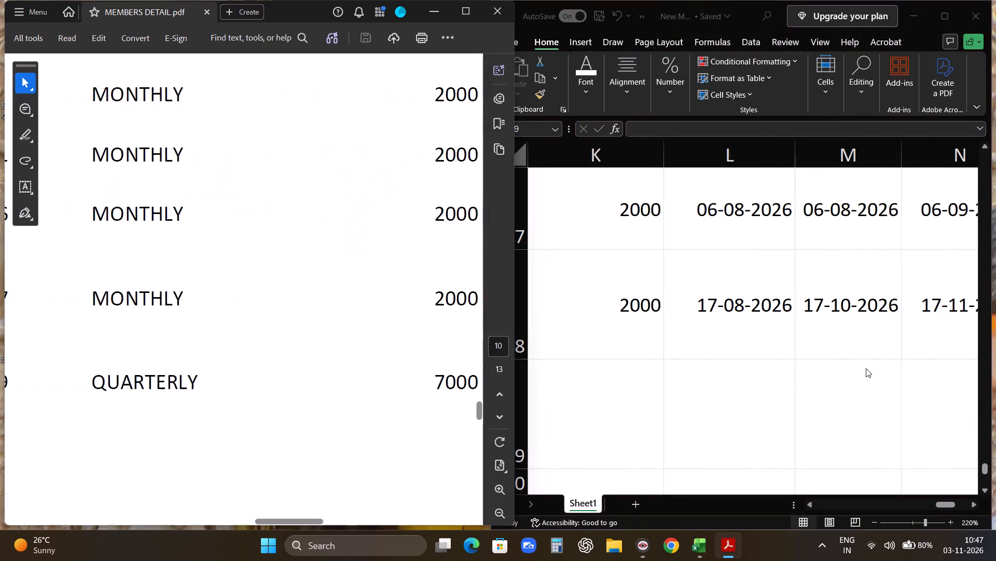
Find entry 238's fee amount along its row in the PDF and enter 2000 in worksheet cell K239.
key("Right")
key("Right")
key("Right")
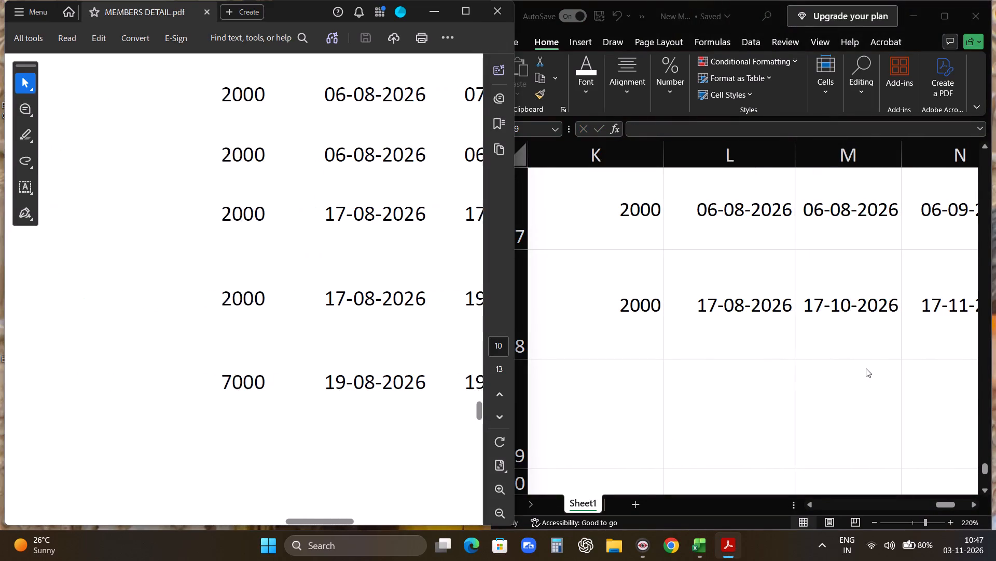
key("Right")
key("Right")
key("Right")
key("Right")
key("Right")
key("Right")
key("Right")
key("Right")
key("Right")
key("Right")
key("Right")
key("Right")
key("Right")
key("Right")
key("Right")
key("Right")
key("Right")
key("Right")
key("Right")
key("Right")
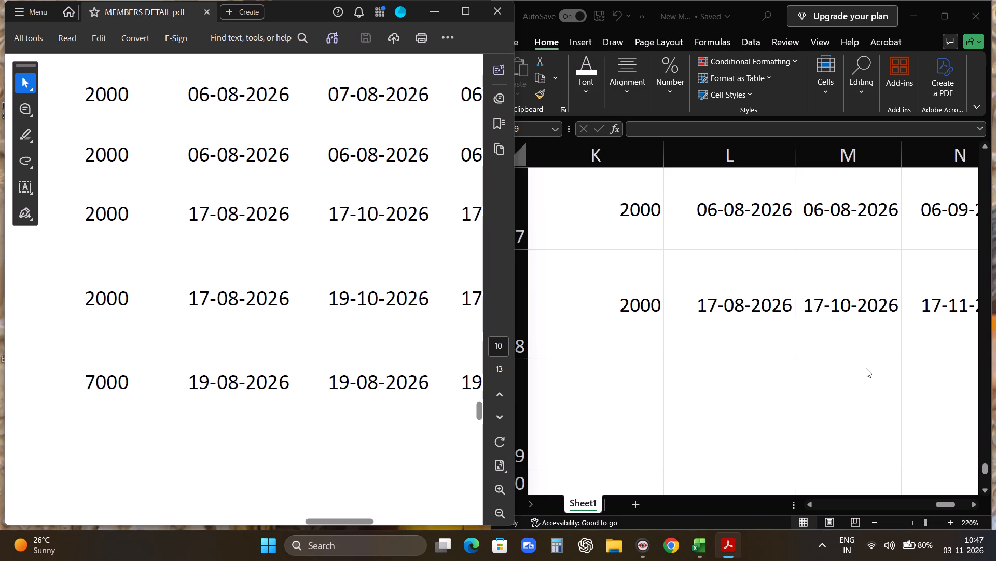
key("Right")
key("Right")
key("Right")
key("Right")
key("Right")
key("alt+Tab")
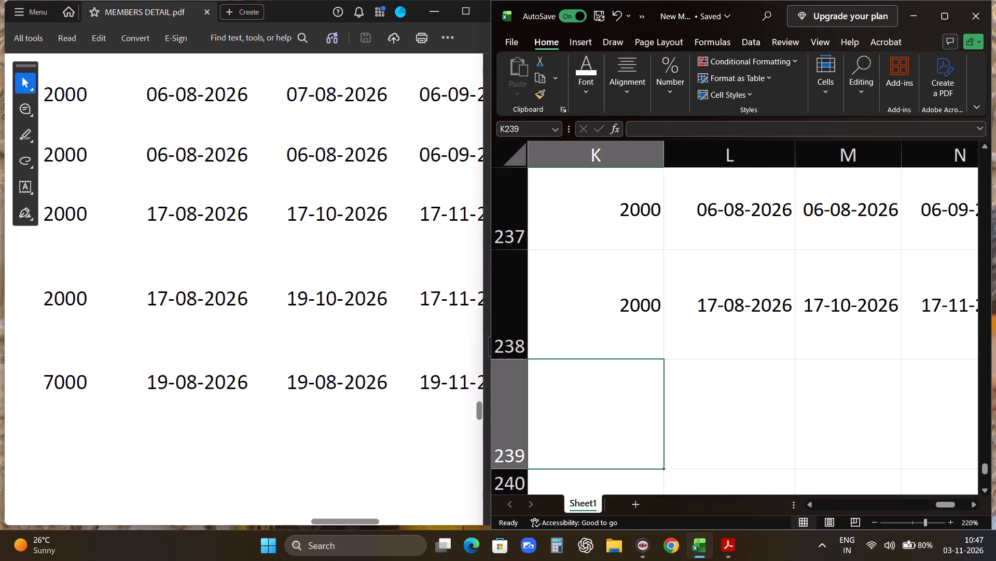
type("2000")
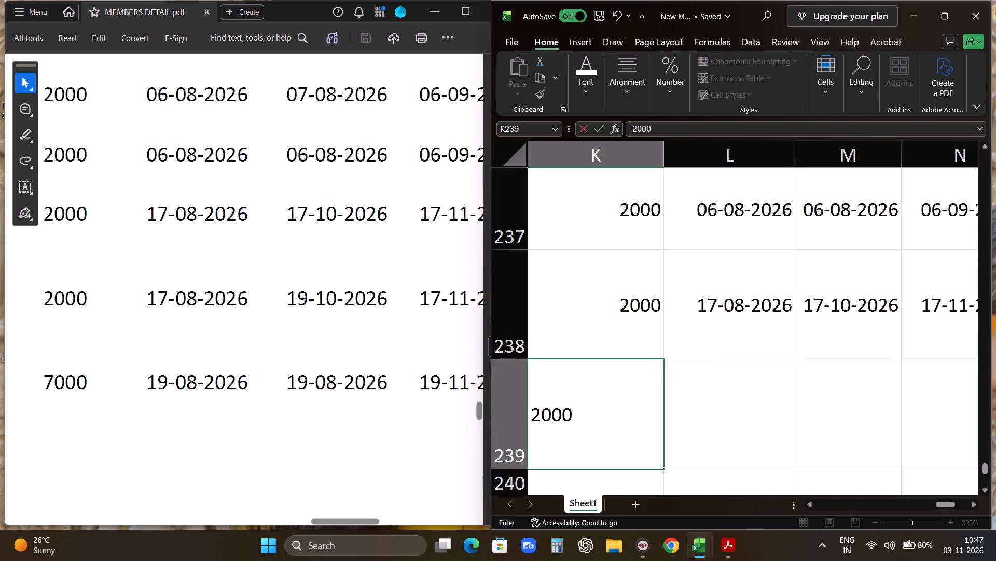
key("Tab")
Enter entry 238's membership dates 17/8/2026, 19/10/2026 and 17/11/2026 in L239, M239 and N239.
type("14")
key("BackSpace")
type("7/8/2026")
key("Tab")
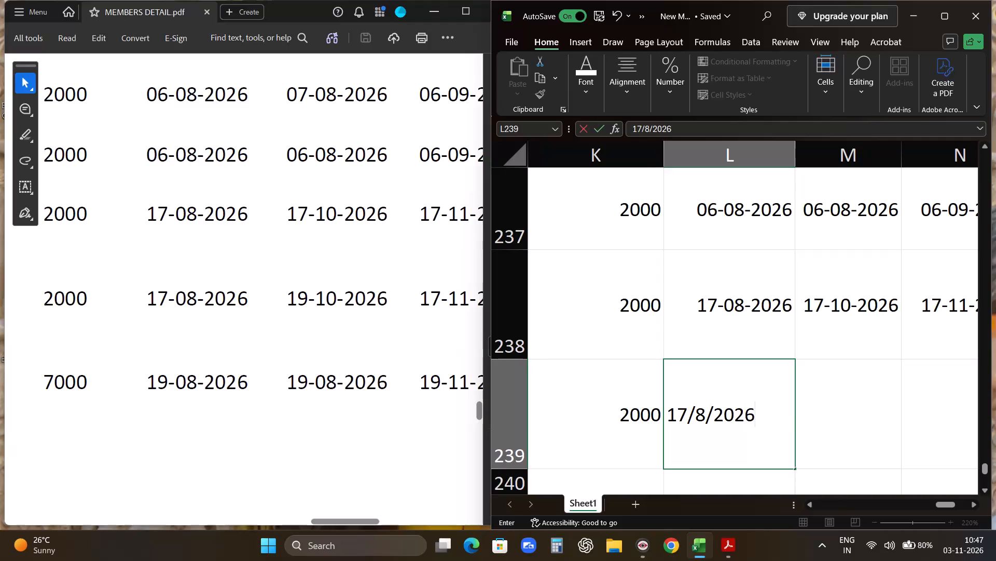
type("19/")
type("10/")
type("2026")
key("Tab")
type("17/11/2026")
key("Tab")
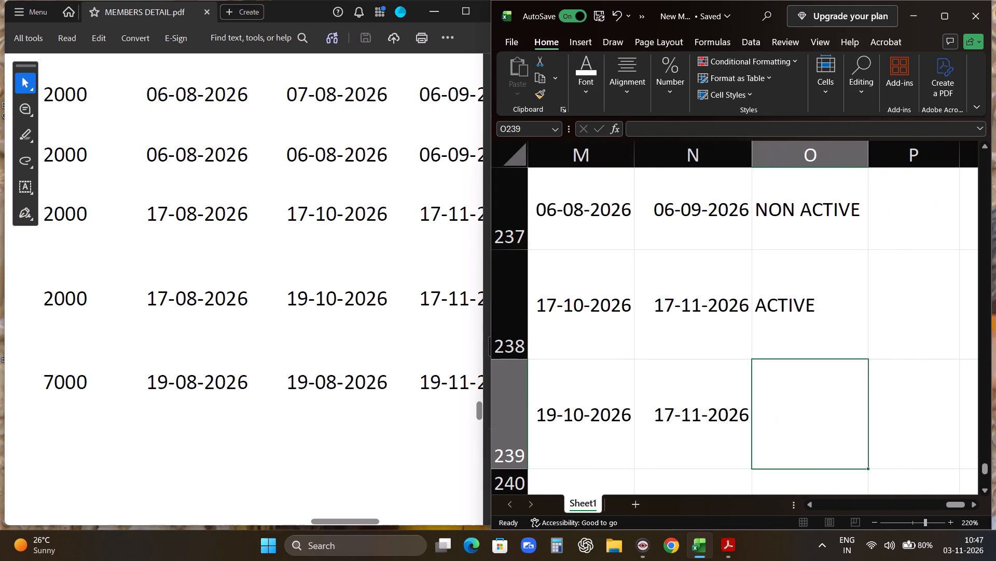
Check the status at the end of entry 238's PDF row and enter ACTIVE in O239.
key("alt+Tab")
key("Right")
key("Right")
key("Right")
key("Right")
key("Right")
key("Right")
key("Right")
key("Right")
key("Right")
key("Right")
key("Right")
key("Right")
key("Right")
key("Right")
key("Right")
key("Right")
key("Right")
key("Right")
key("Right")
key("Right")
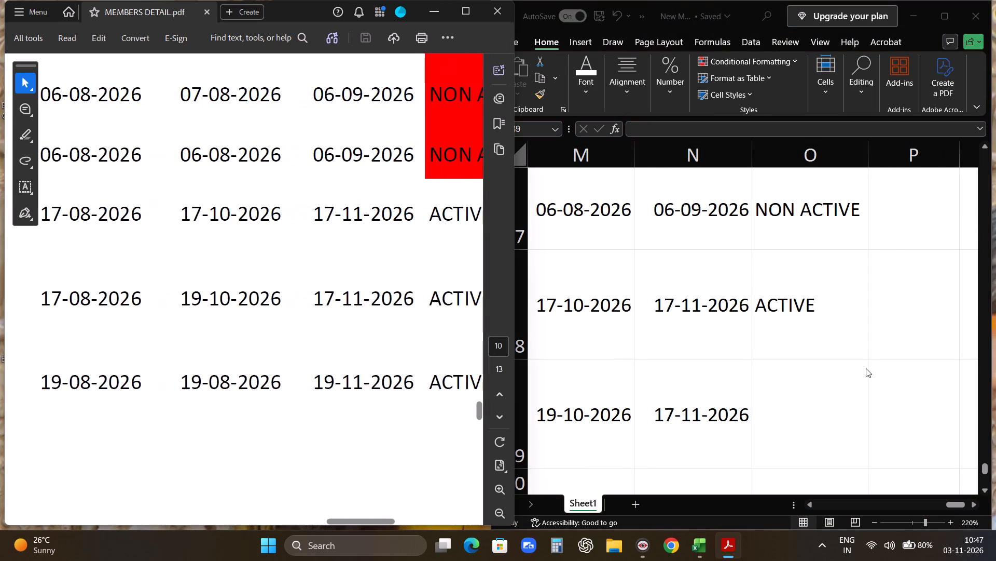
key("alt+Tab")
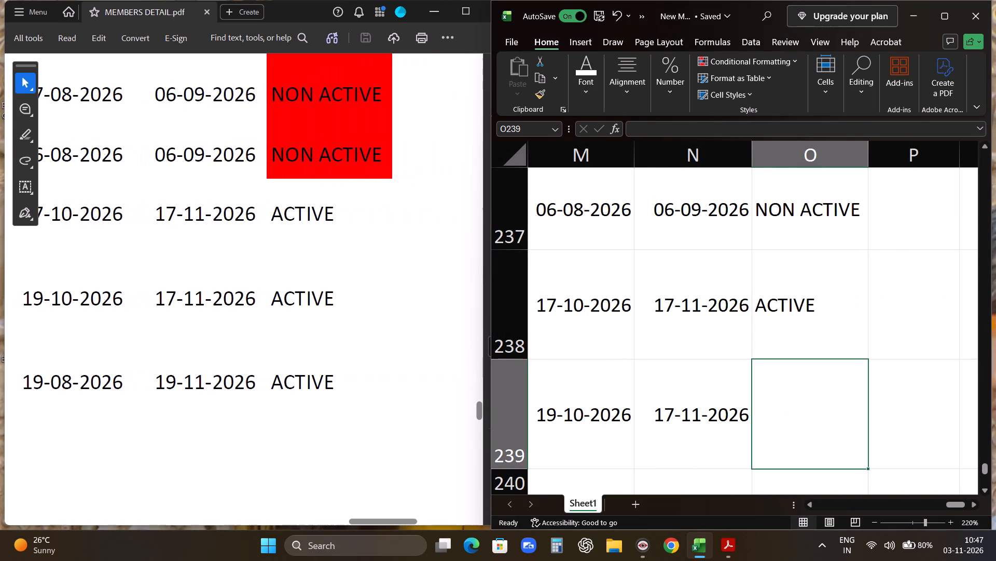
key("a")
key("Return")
Return to the start of the PDF rows and enter entry 239's member name in worksheet cell B240.
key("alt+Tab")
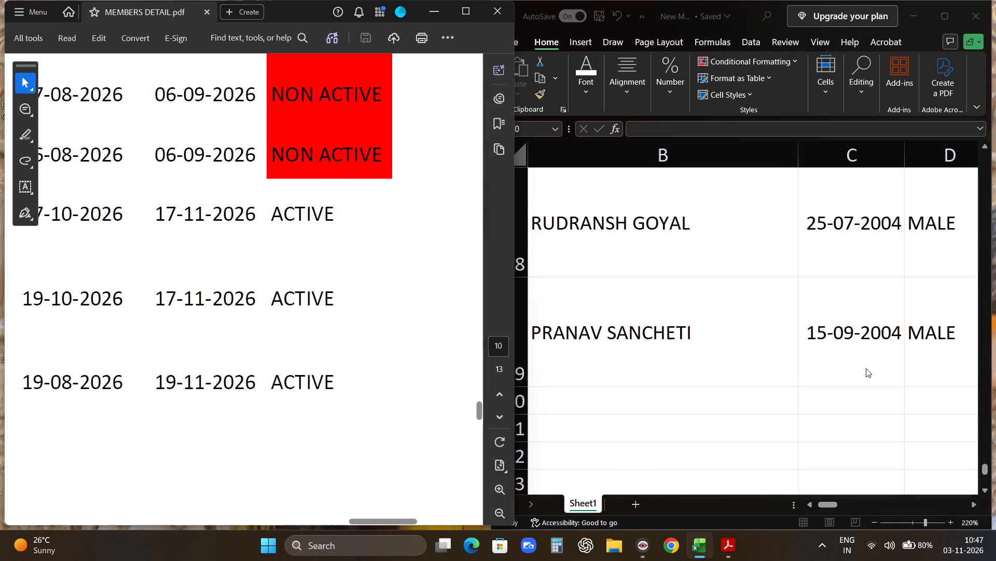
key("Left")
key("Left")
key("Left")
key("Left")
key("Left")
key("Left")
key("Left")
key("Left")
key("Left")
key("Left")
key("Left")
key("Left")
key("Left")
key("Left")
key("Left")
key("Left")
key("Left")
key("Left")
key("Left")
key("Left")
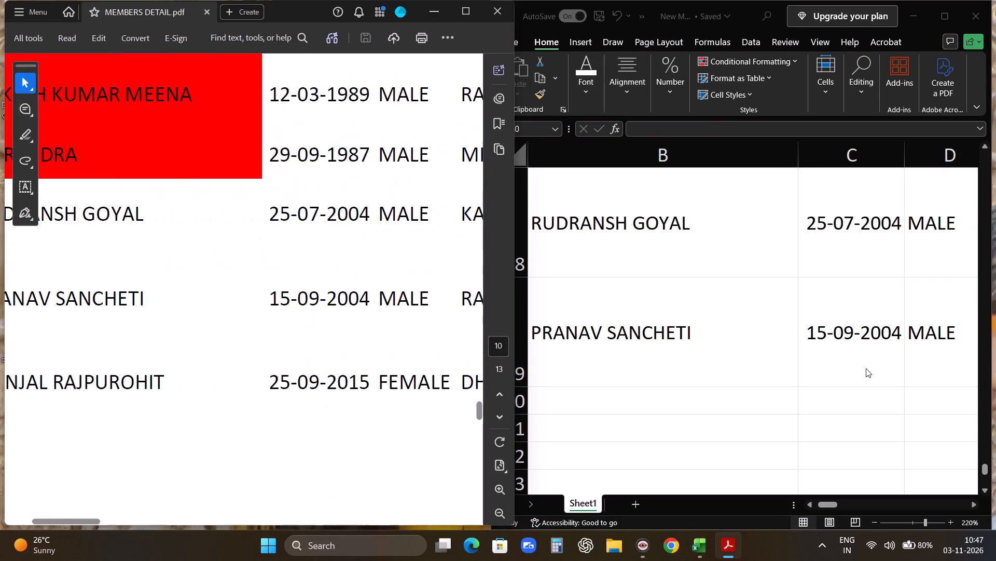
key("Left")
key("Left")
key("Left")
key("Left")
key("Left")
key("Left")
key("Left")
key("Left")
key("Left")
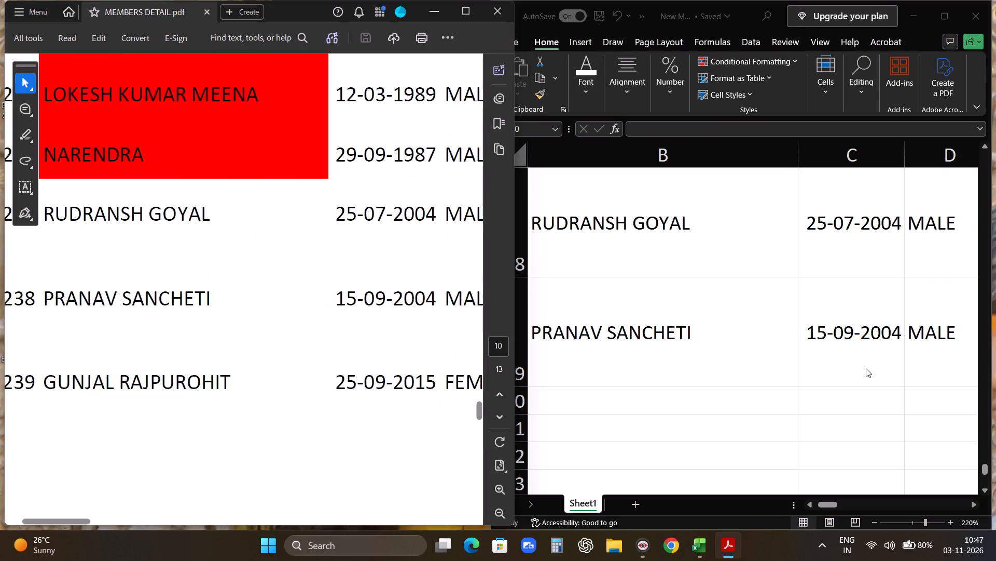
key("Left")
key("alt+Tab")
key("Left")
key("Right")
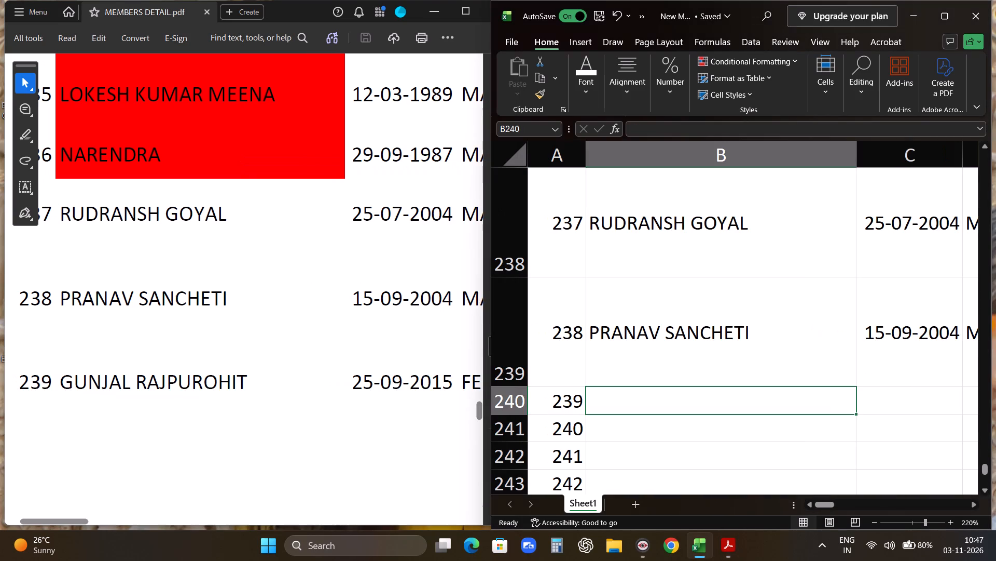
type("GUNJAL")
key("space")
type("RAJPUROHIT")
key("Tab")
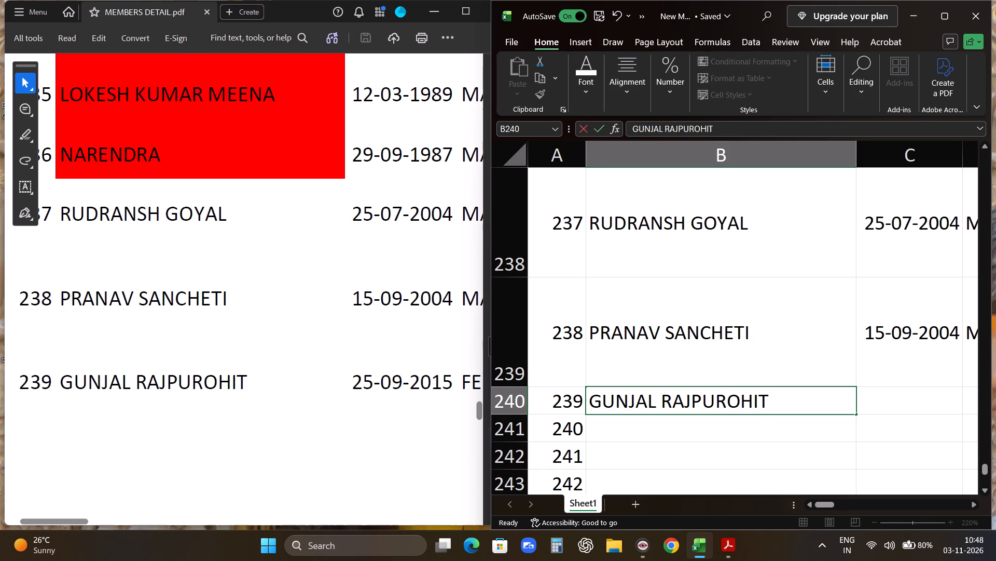
Enter entry 239's date of birth in C240 and the gender FEMALE in D240.
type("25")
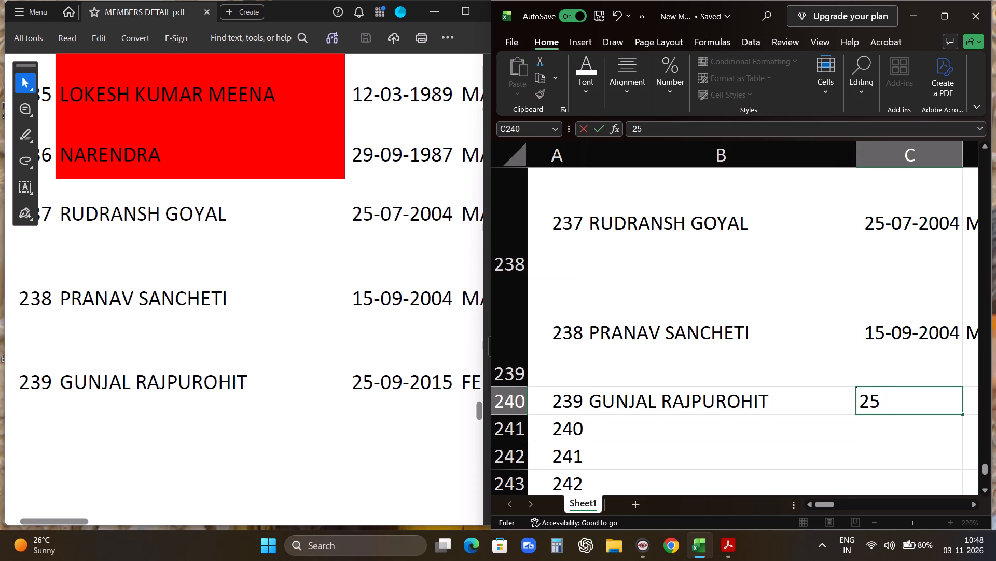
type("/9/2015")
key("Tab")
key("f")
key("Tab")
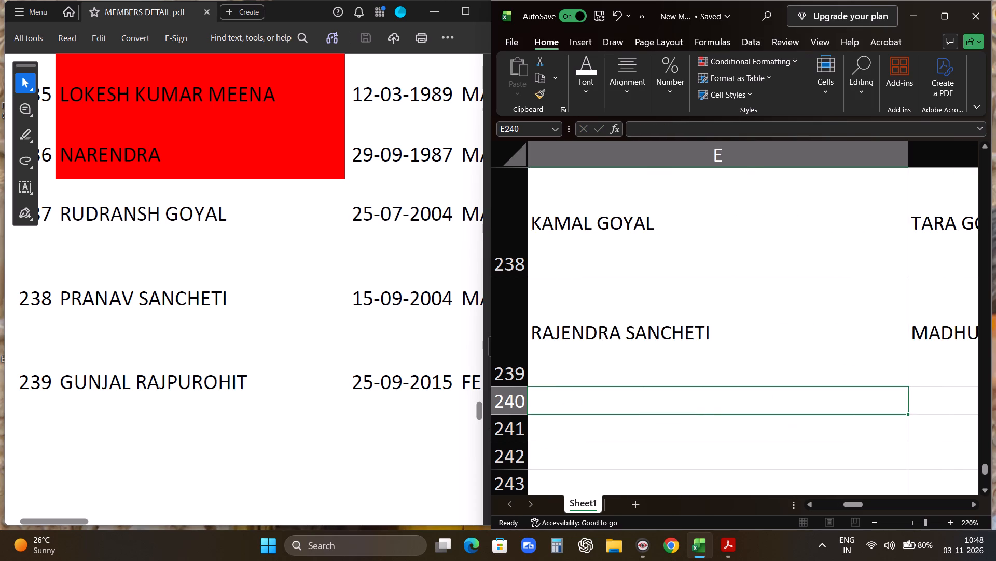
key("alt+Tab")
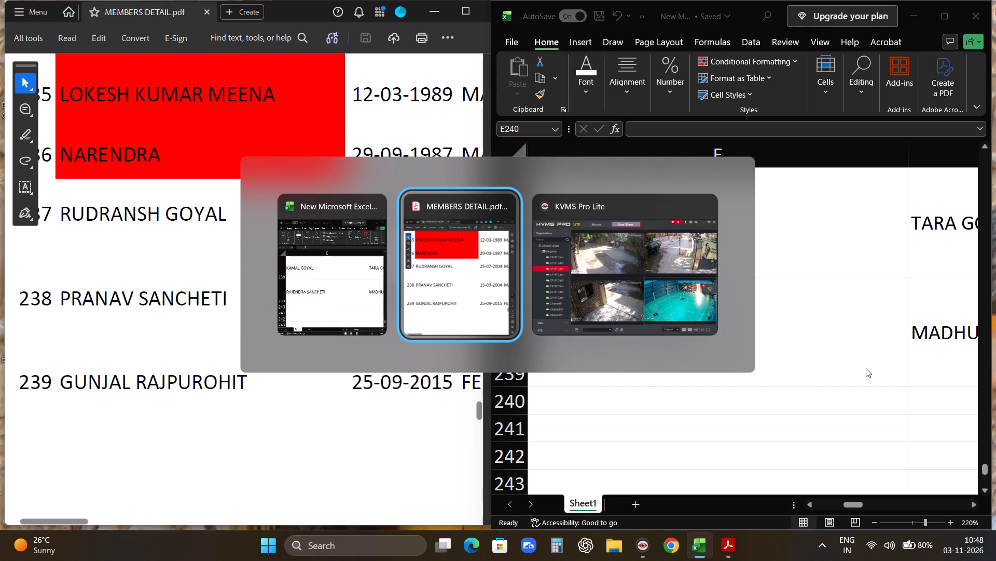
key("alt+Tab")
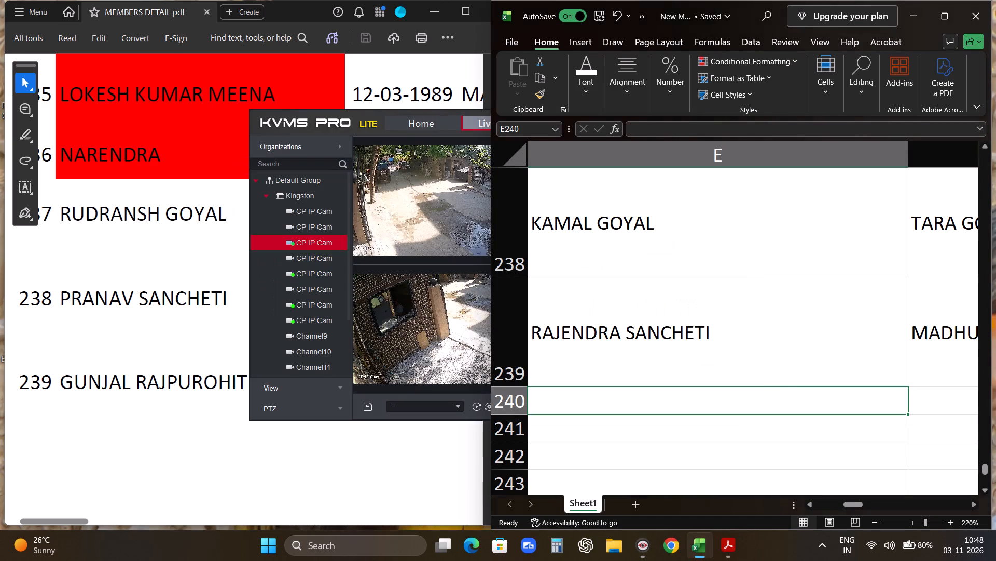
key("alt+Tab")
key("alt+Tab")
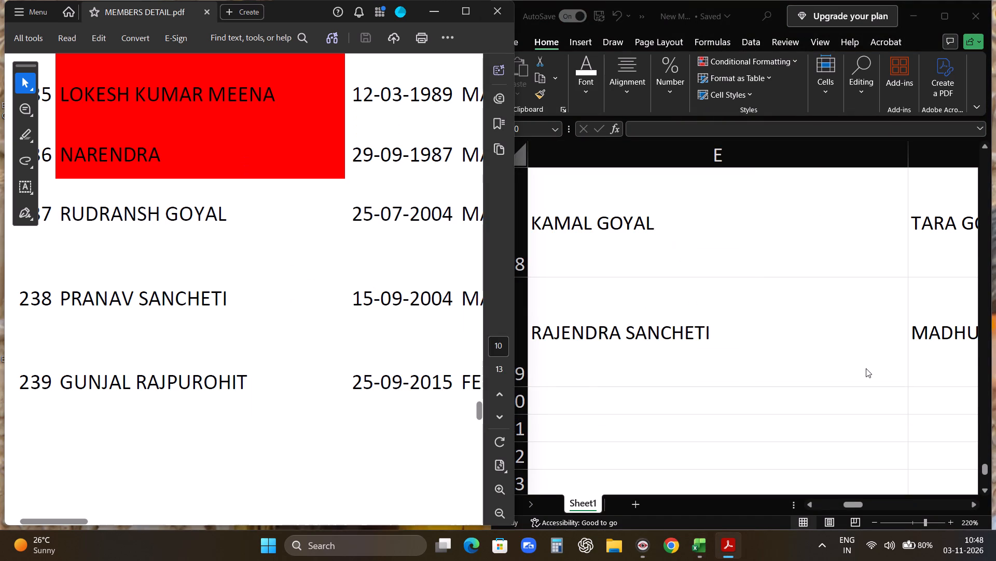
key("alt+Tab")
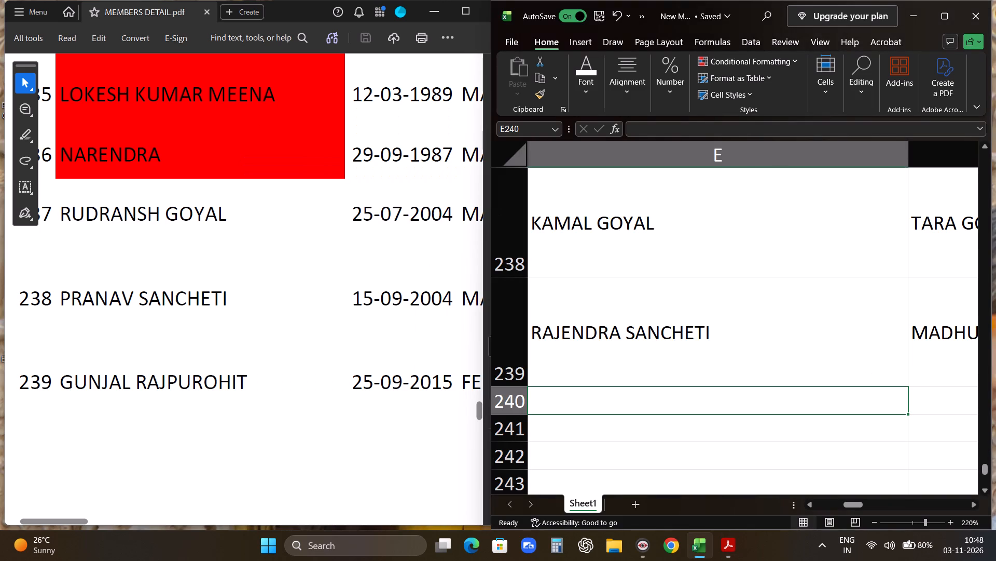
Read the two parent name columns of entry 239 in the PDF and enter those names in E240 and F240.
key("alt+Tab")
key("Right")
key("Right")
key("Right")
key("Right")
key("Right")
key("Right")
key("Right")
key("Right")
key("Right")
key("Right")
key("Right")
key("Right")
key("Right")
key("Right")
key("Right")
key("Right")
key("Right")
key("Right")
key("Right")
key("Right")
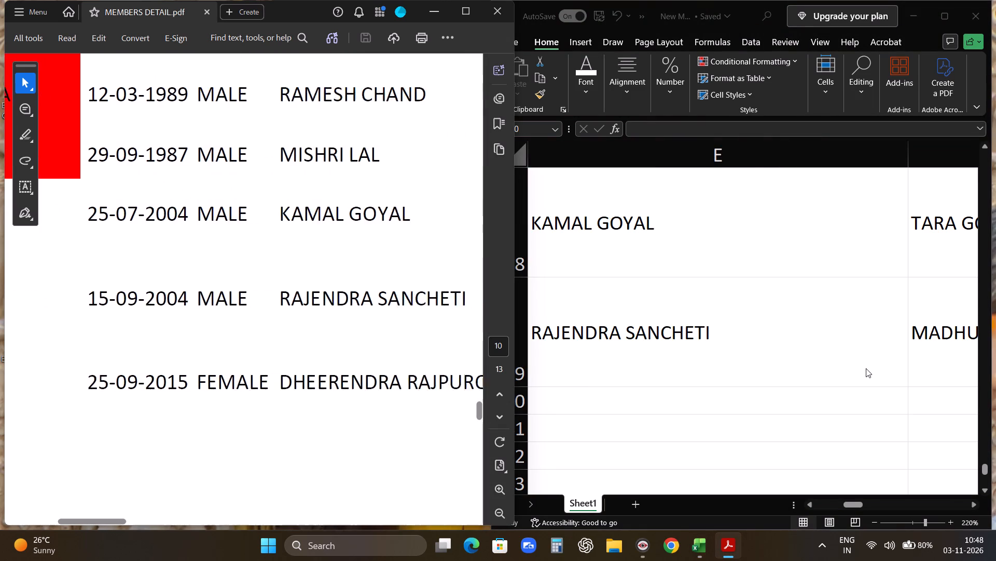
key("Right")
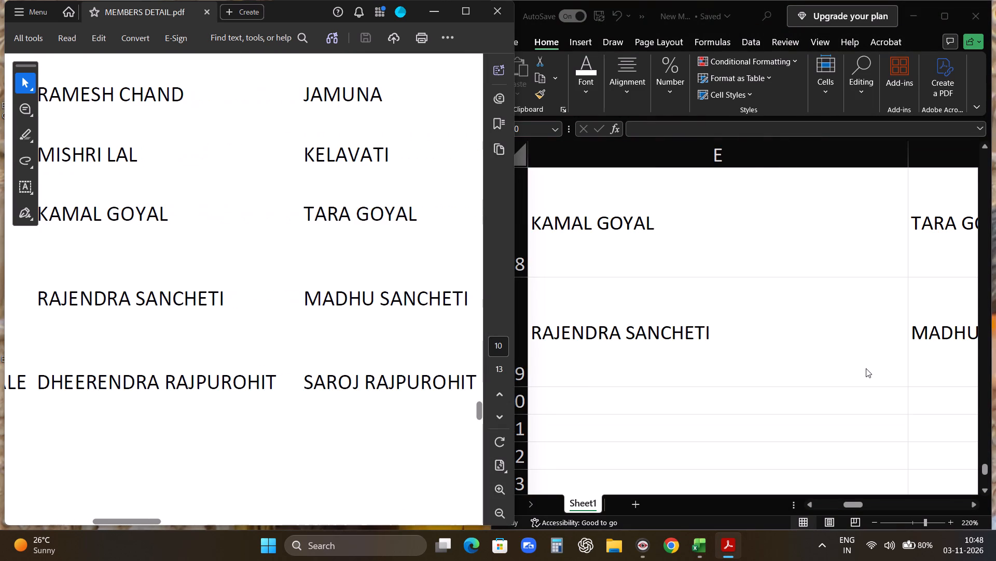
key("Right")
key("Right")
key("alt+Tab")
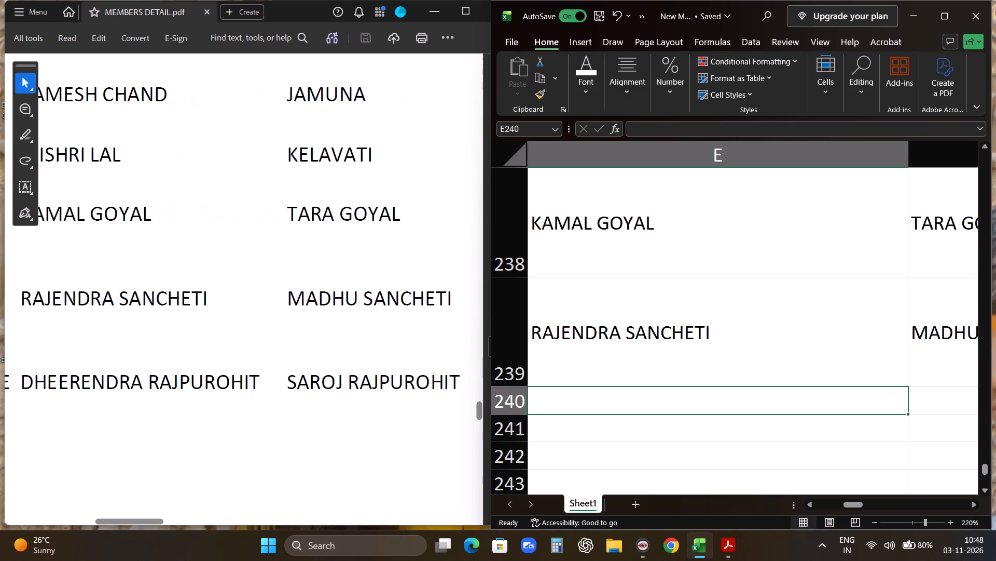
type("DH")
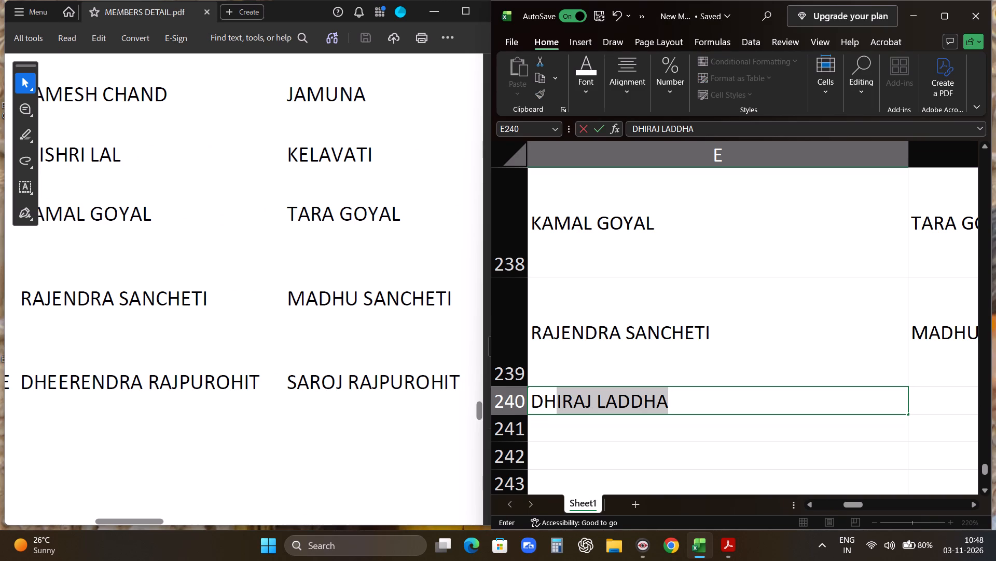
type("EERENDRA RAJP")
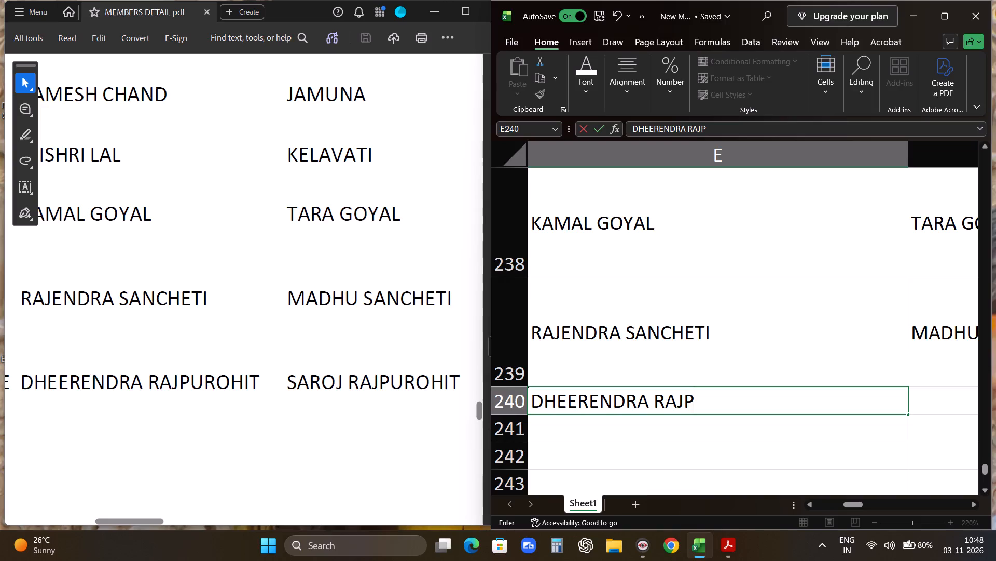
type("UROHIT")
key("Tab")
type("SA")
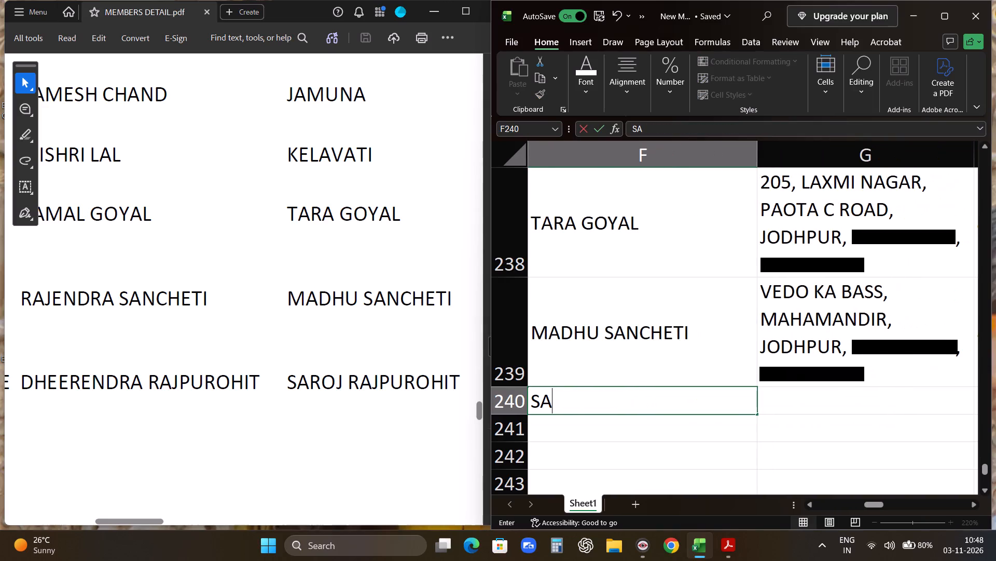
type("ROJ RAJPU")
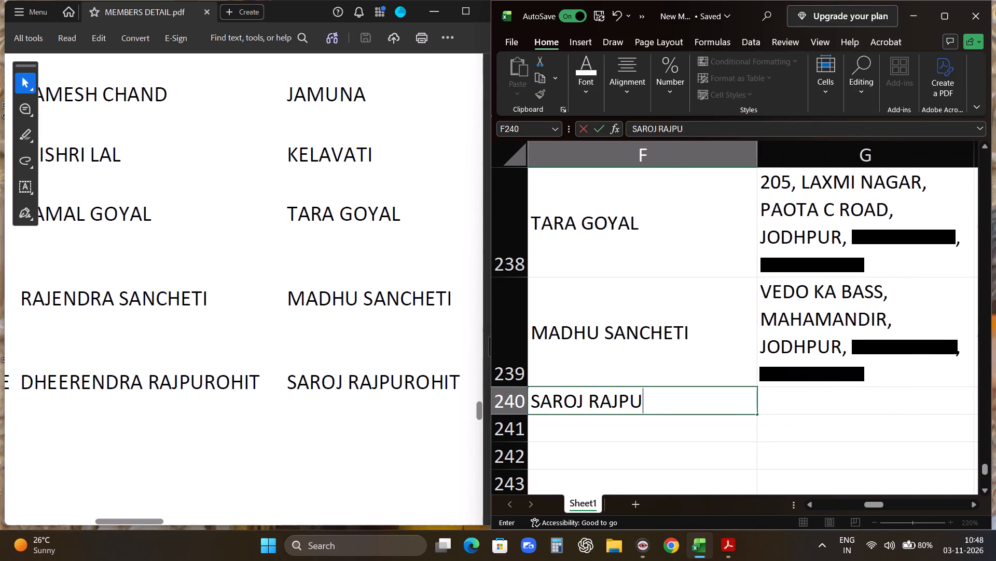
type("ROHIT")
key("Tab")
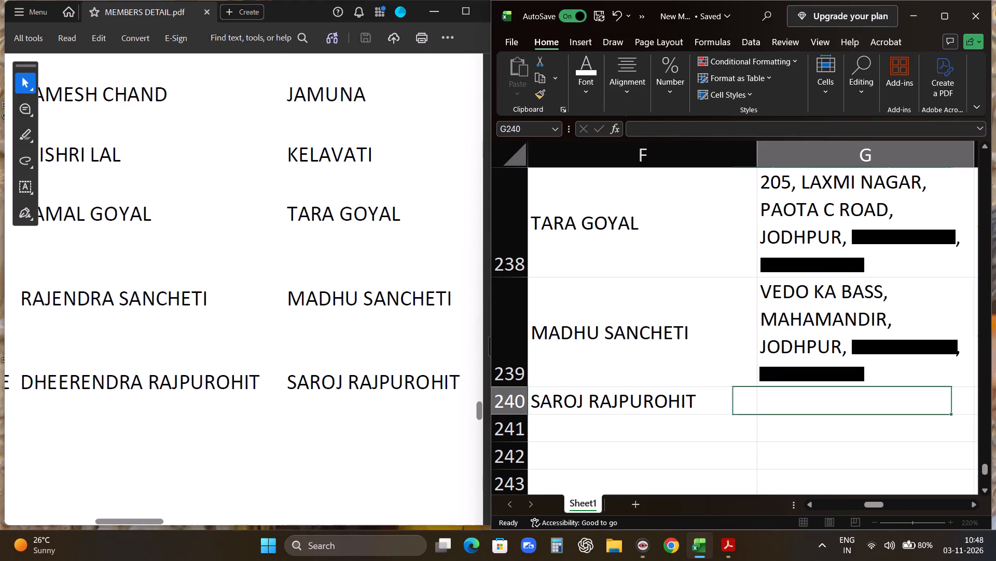
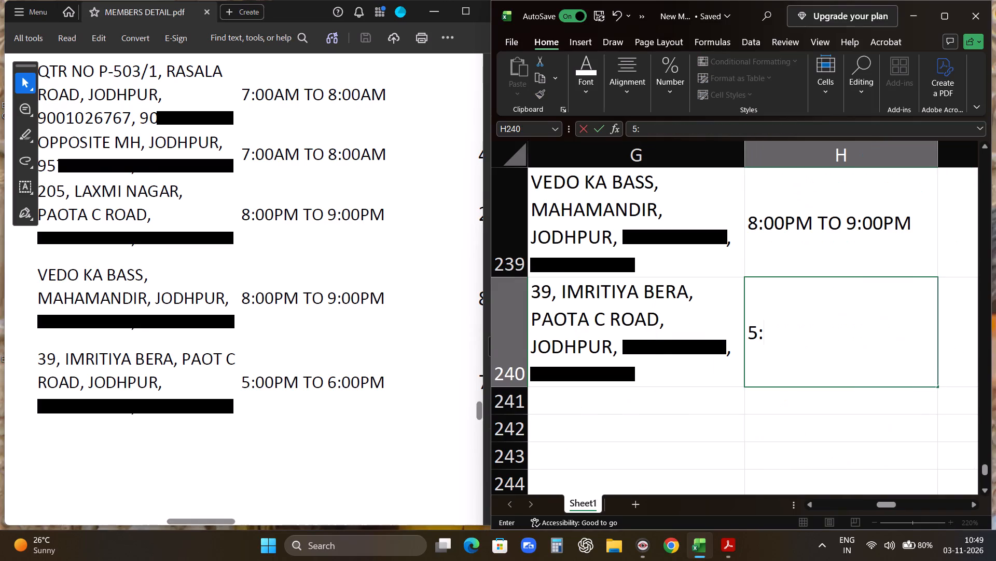
Complete entry 239's time slot in H240 as 5:00PM TO 6:00PM.
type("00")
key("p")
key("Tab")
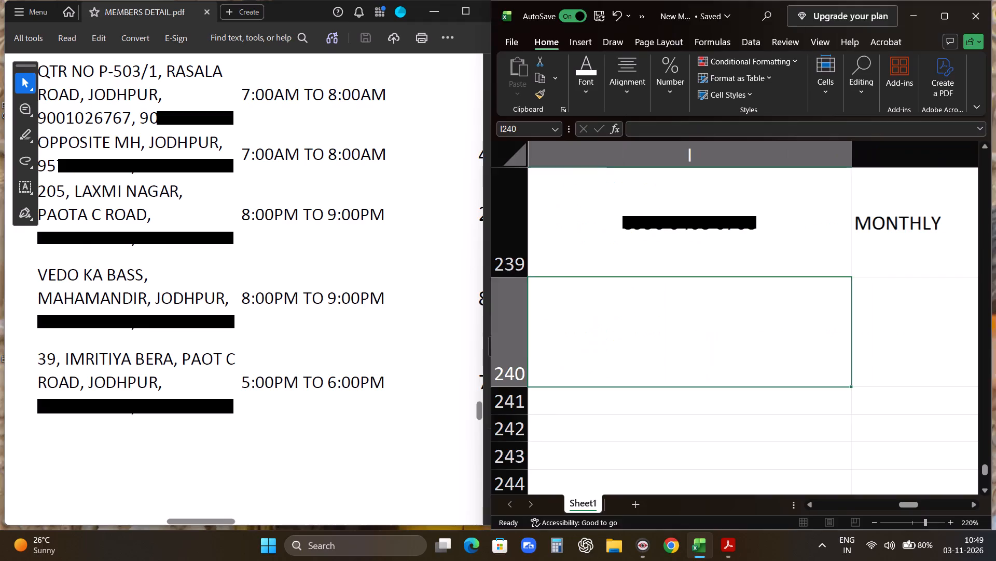
Switch to the MEMBERS DETAIL PDF and read entry 239's ID number and payment plan columns for the worksheet's next cells.
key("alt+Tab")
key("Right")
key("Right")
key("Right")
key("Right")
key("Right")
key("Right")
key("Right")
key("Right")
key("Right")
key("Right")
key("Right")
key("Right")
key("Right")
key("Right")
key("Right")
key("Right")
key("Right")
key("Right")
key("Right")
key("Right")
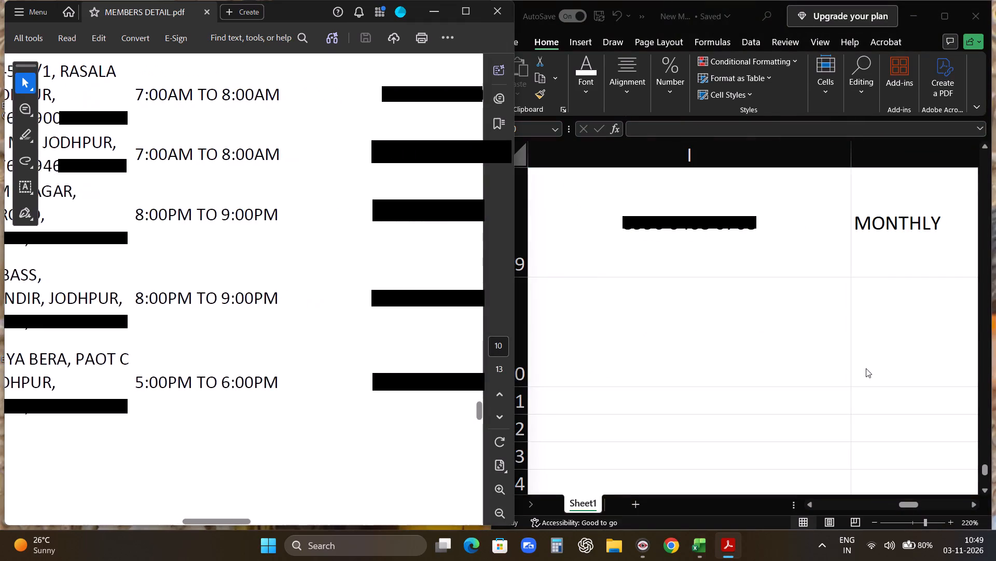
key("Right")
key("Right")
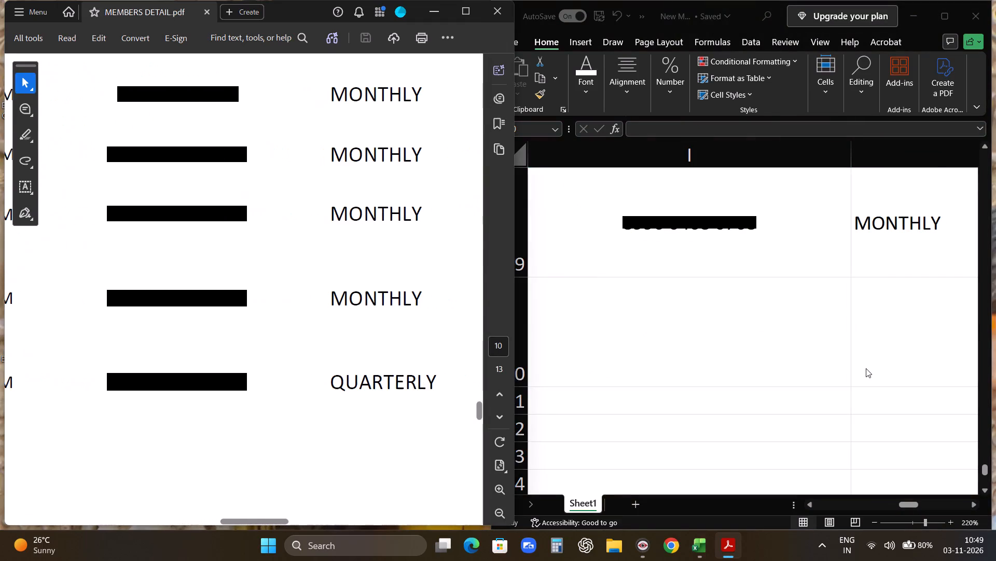
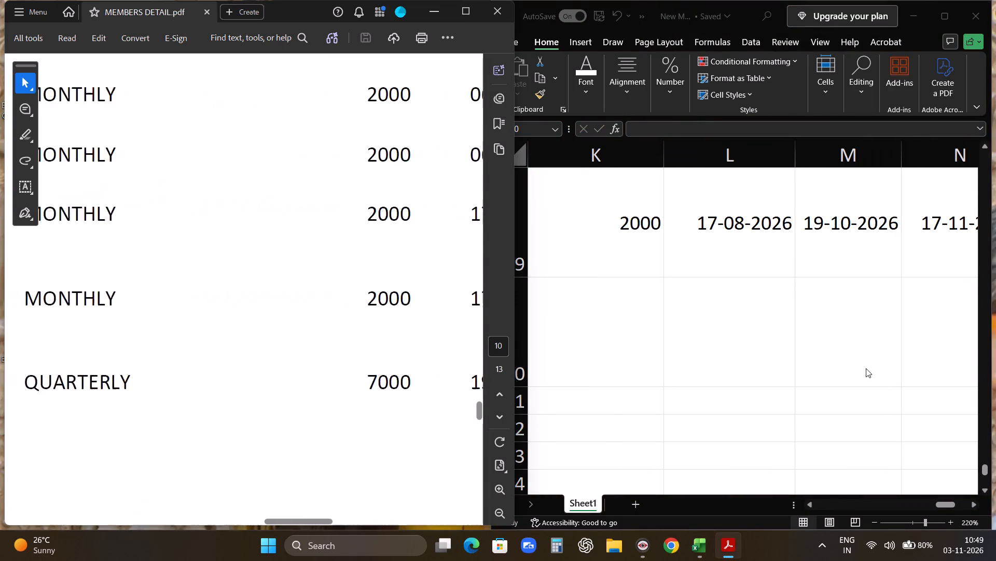
Enter entry 239's fee 7000 in K240 and the date 19/08/2026 in both L240 and M240, matching the PDF.
key("Right")
key("Right")
key("alt+Tab")
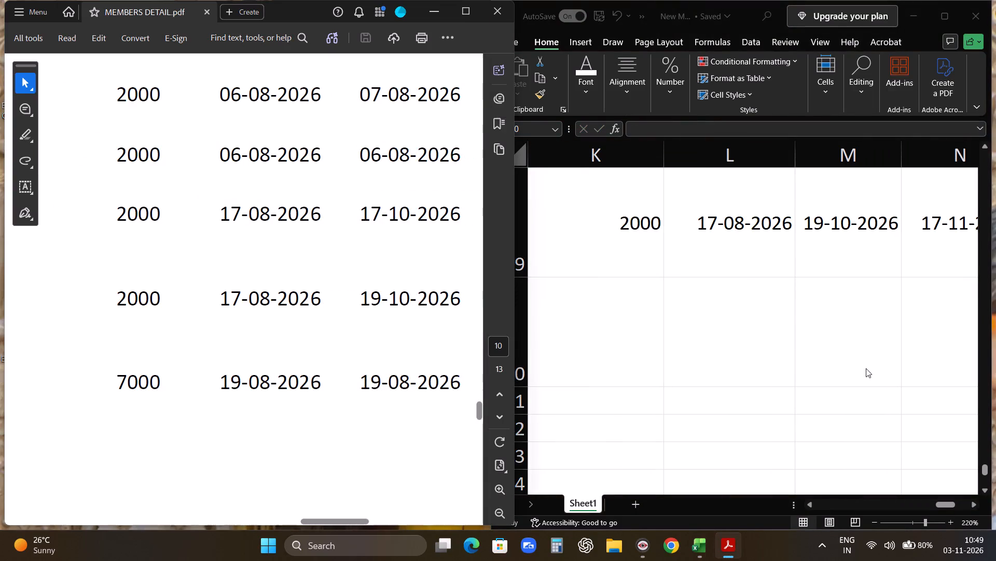
type("7000")
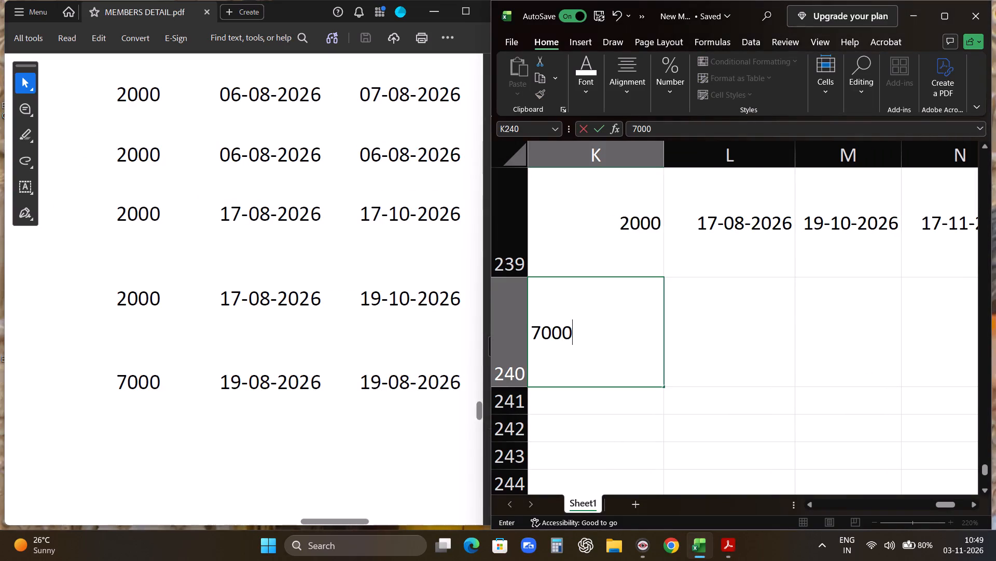
key("Tab")
type("19/08/2026")
key("Tab")
type("18")
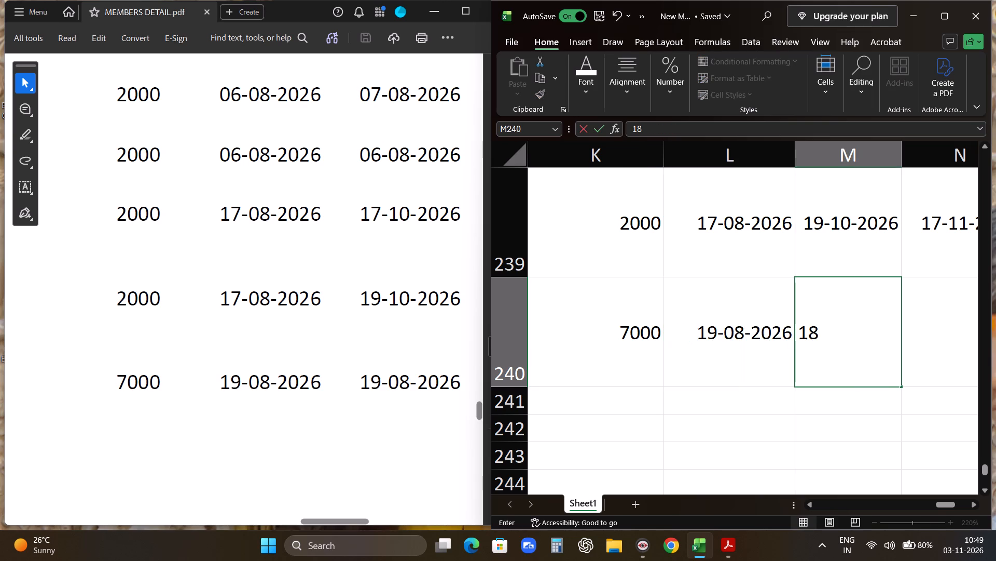
key("BackSpace")
type("9/08/")
key("0")
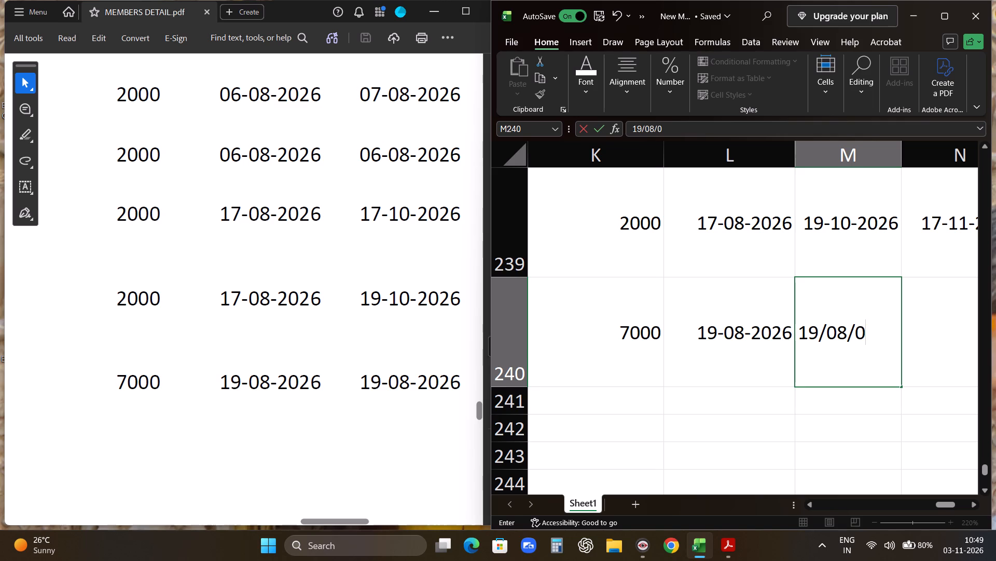
key("BackSpace")
type("2026")
Read entry 239's last columns in the PDF and enter 19/11/2026 in N240 and status ACTIVE in O240.
key("alt+Tab")
key("Right")
key("Right")
key("Right")
key("Right")
key("Right")
key("Right")
key("Right")
key("Right")
key("Right")
key("Right")
key("Right")
key("Right")
key("Right")
key("Right")
key("Right")
key("Right")
key("Right")
key("Right")
key("Right")
key("Right")
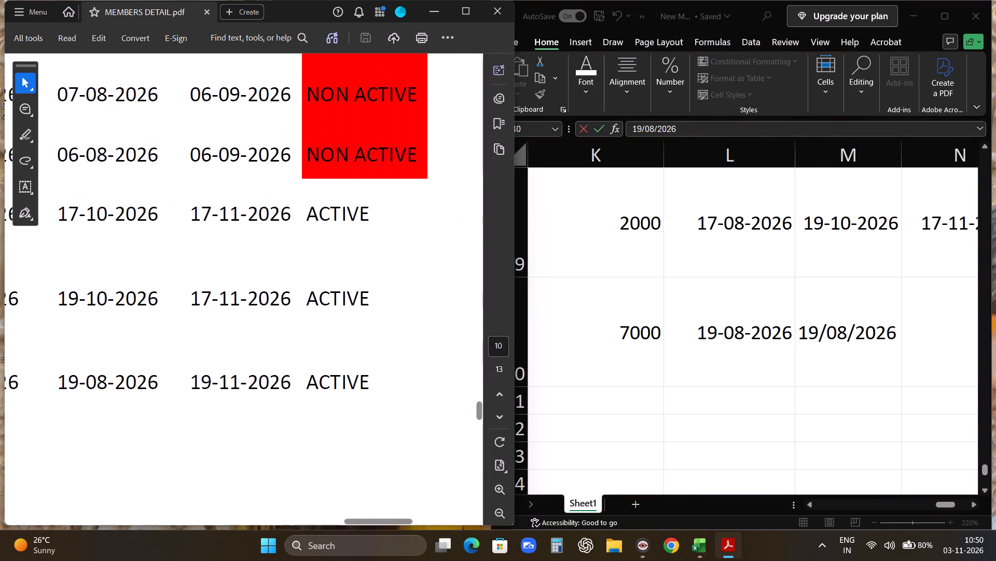
key("alt+Tab")
key("Tab")
type("19/")
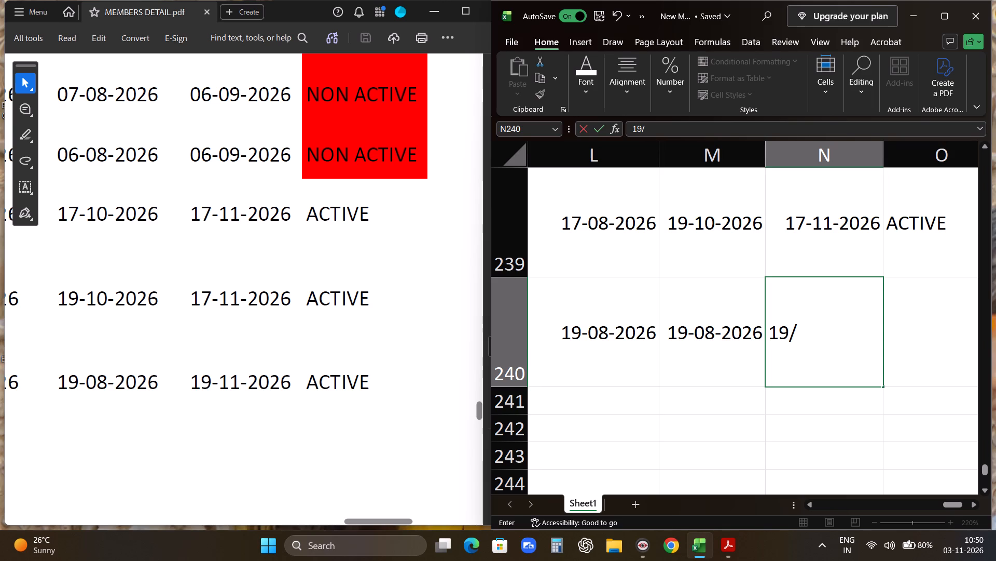
type("11/2026")
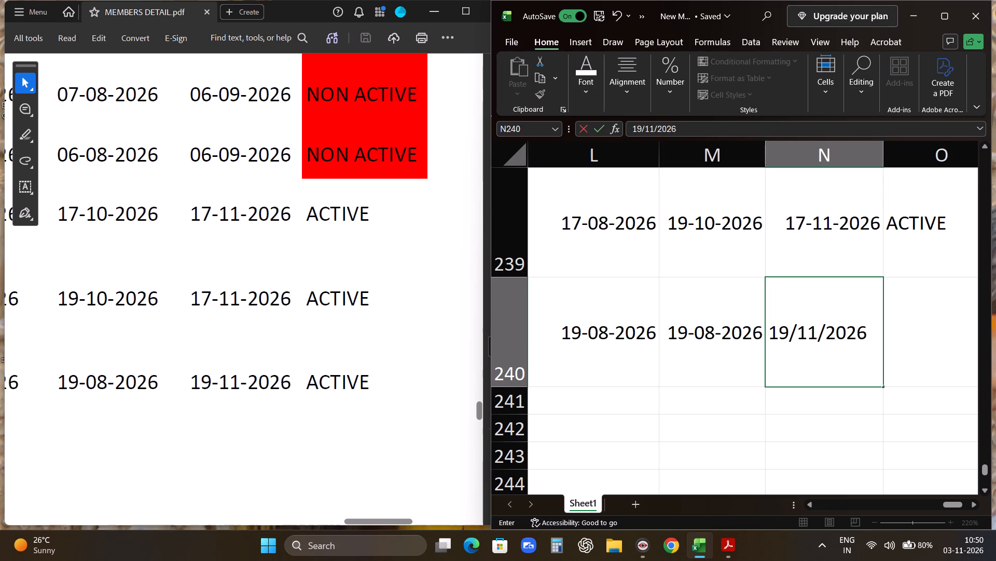
key("Tab")
key("a")
key("Return")
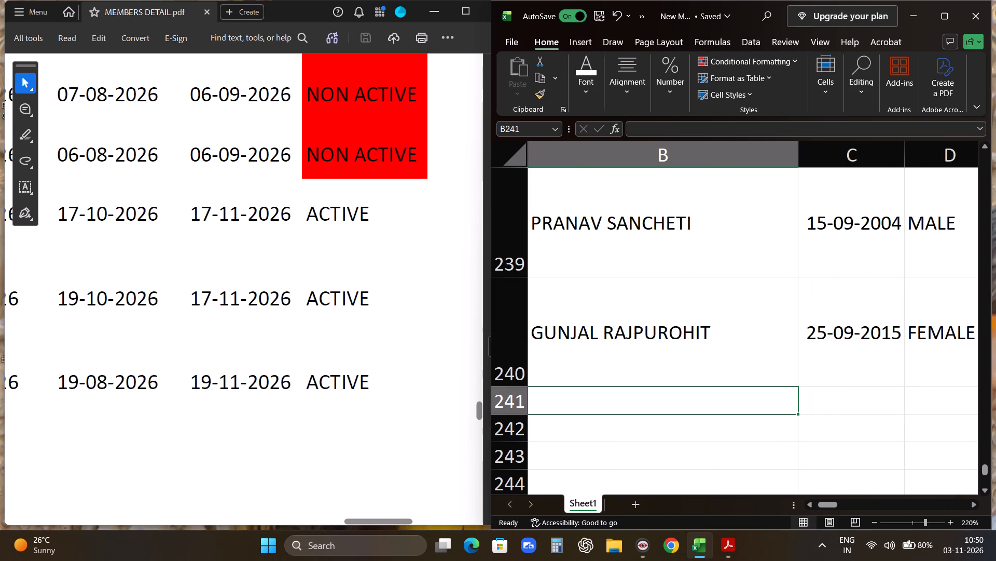
Close the Excel workbook and the MEMBERS DETAIL PDF.
left_click(981, 16)
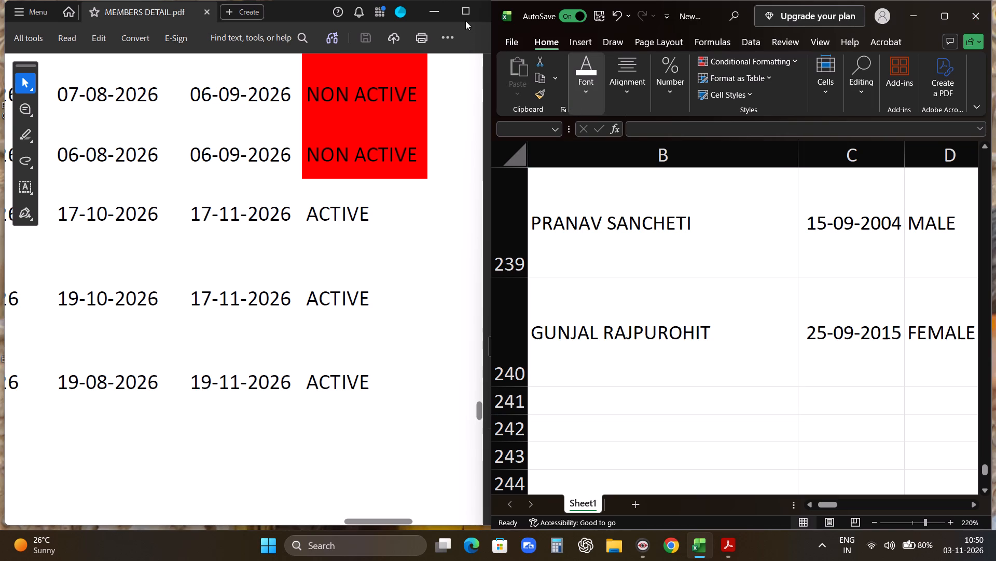
left_click(300, 6)
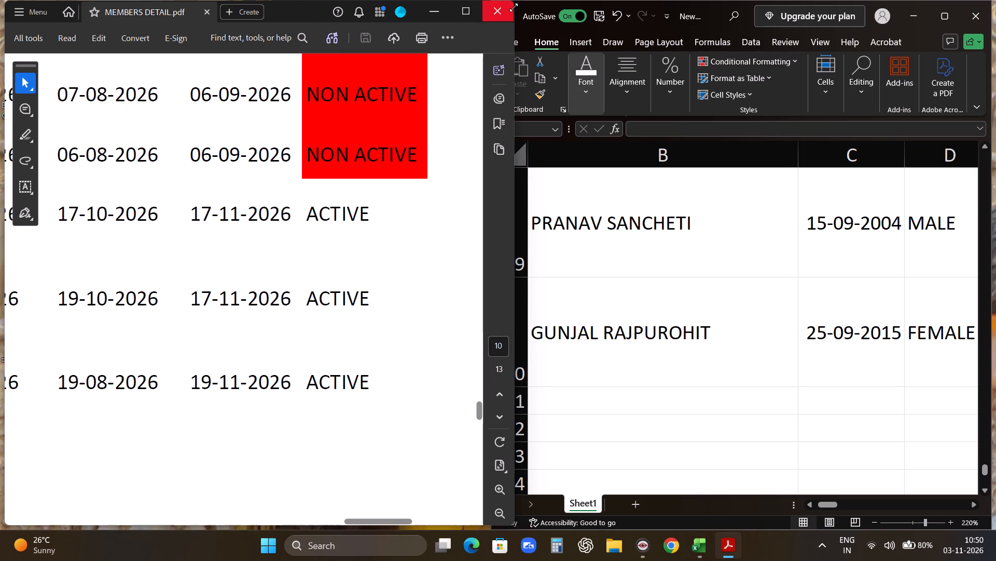
left_click(492, 14)
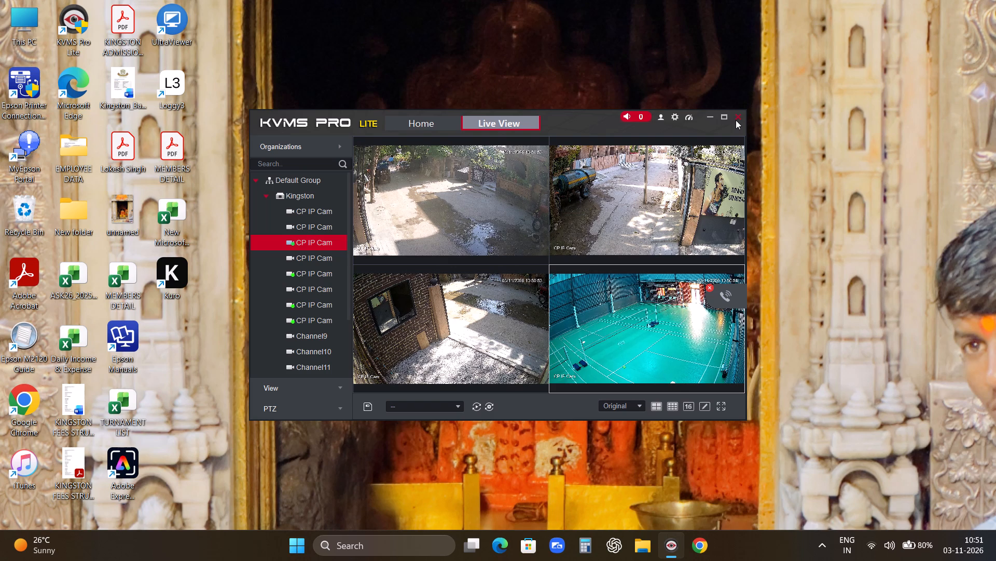
Show the hidden background app icons in the system tray.
left_click(822, 559)
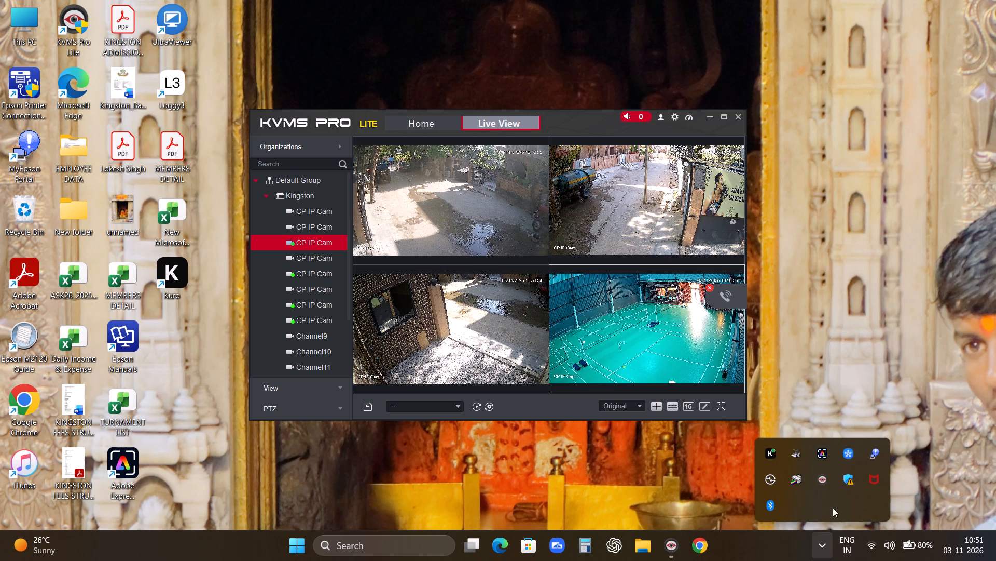
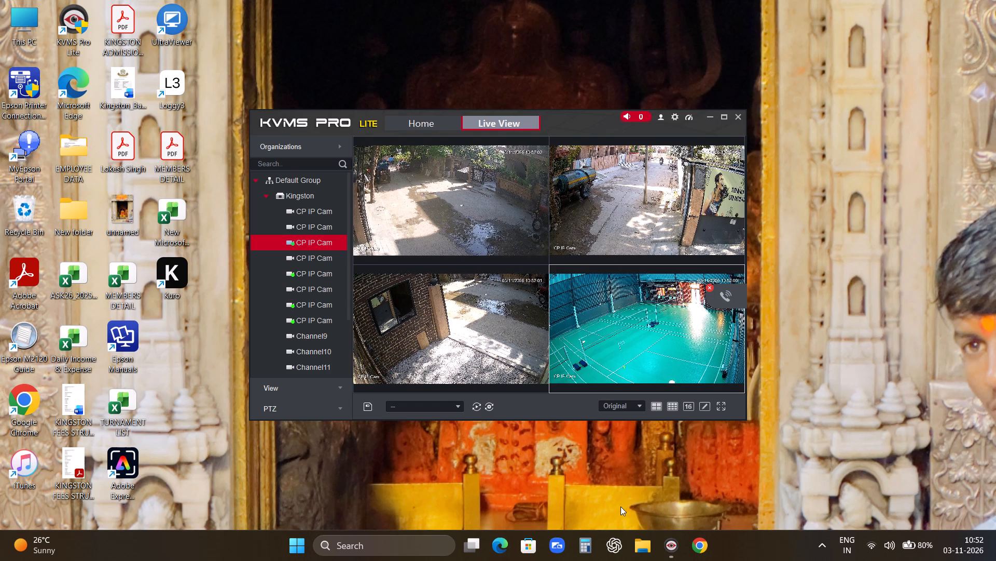
left_click(620, 506)
left_click(619, 546)
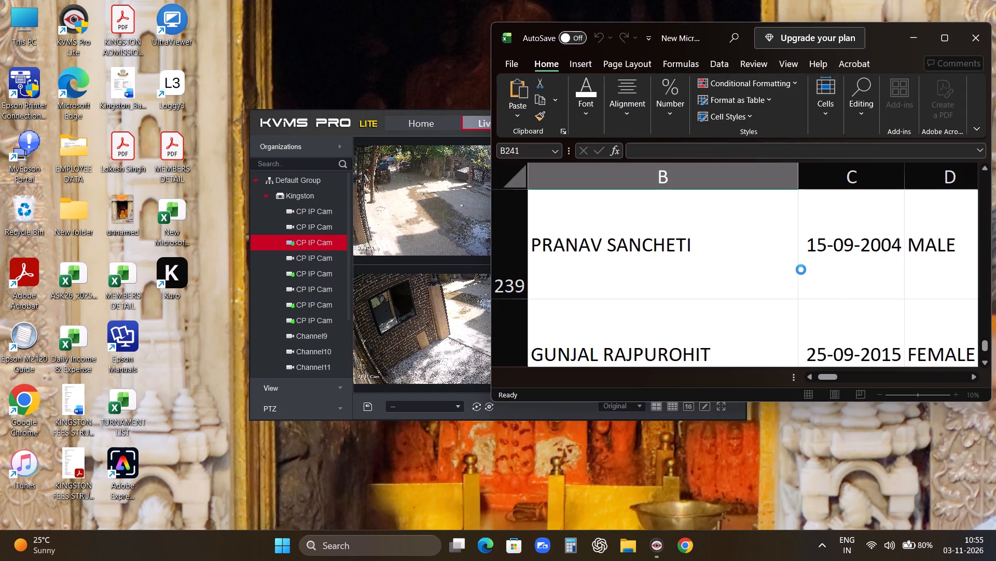
left_click(939, 48)
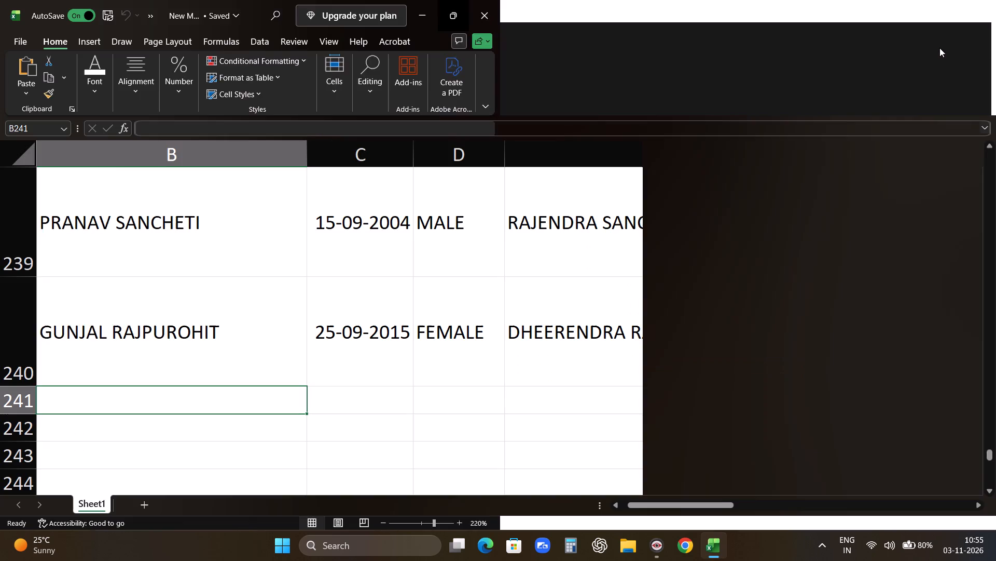
left_click(146, 506)
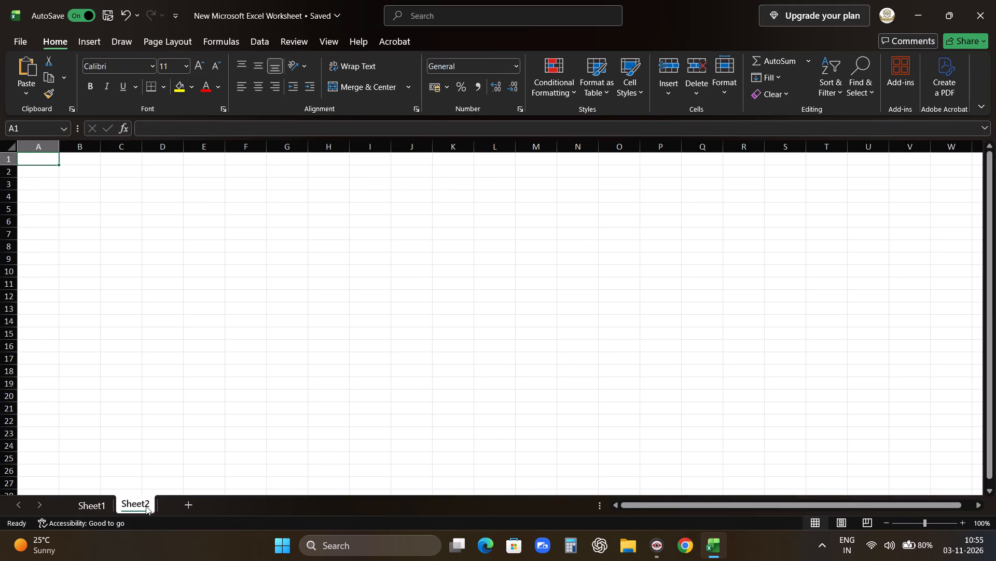
Paste the copied LET formula into cell A1 of Sheet2 to generate the 1,000-row employee dataset.
left_click(27, 157)
key("ctrl+v")
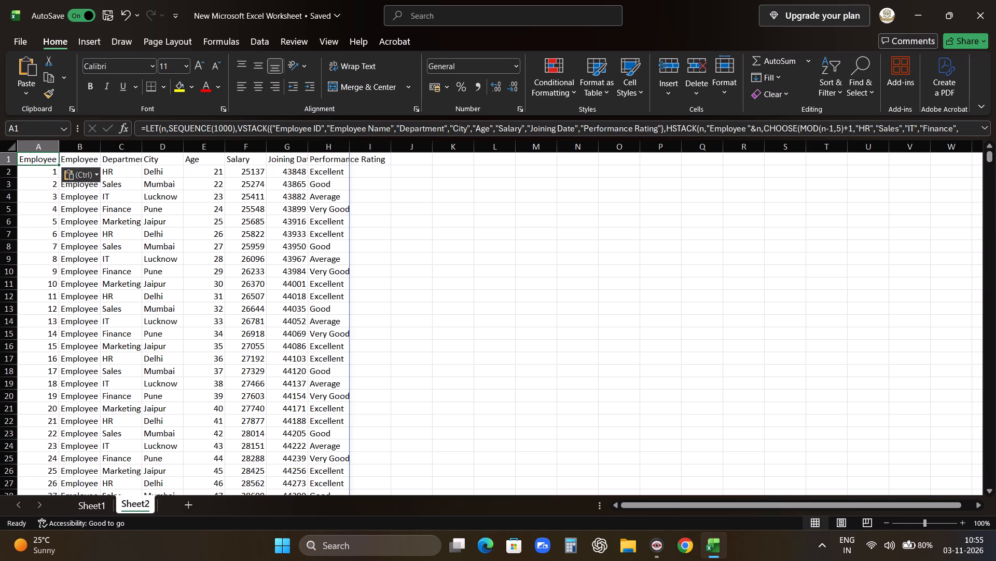
key("Return")
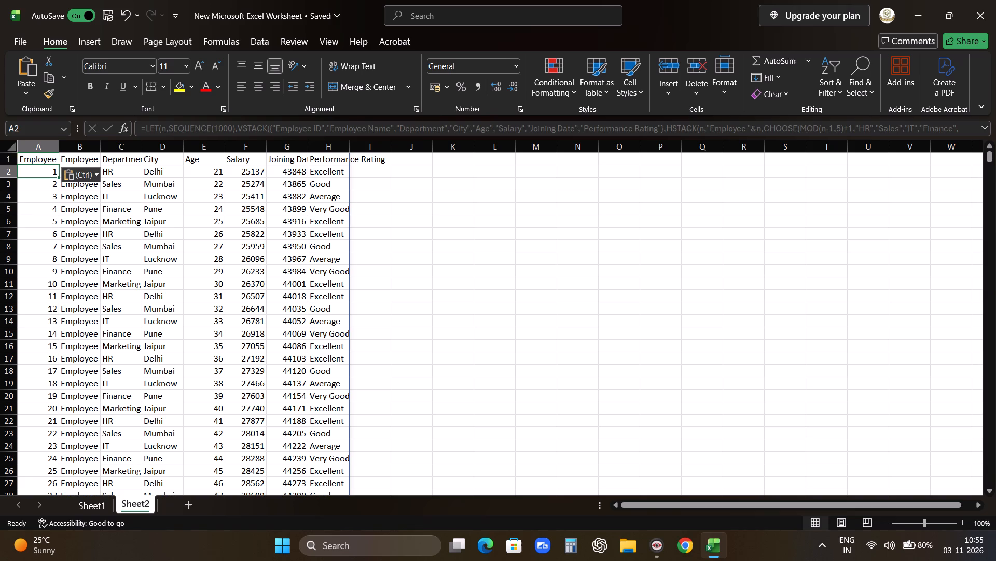
Look through the generated employee dataset on Sheet2 down to its last record and back to the header row.
left_click(447, 333)
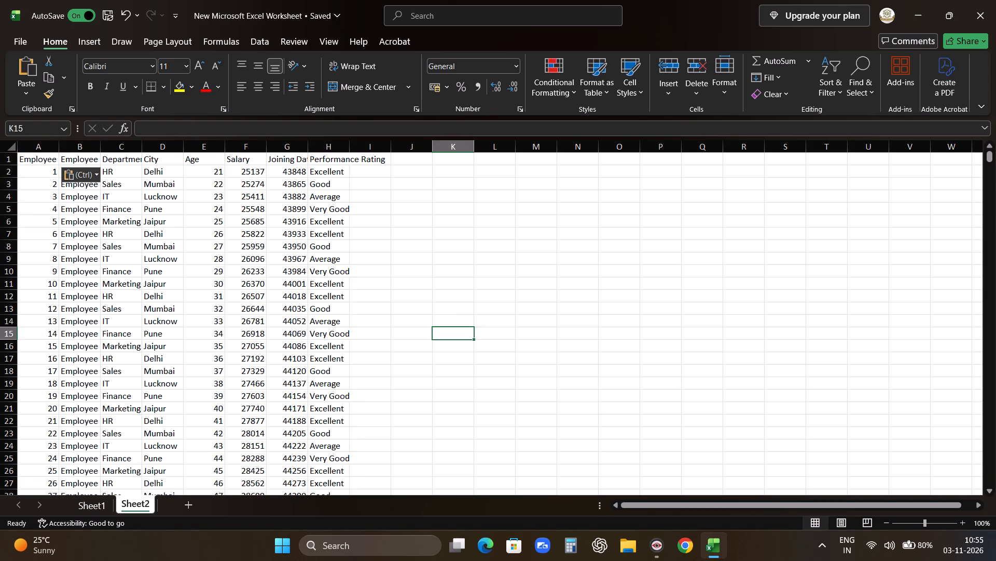
scroll(447, 333, "down", 20)
scroll(447, 333, "down", 11)
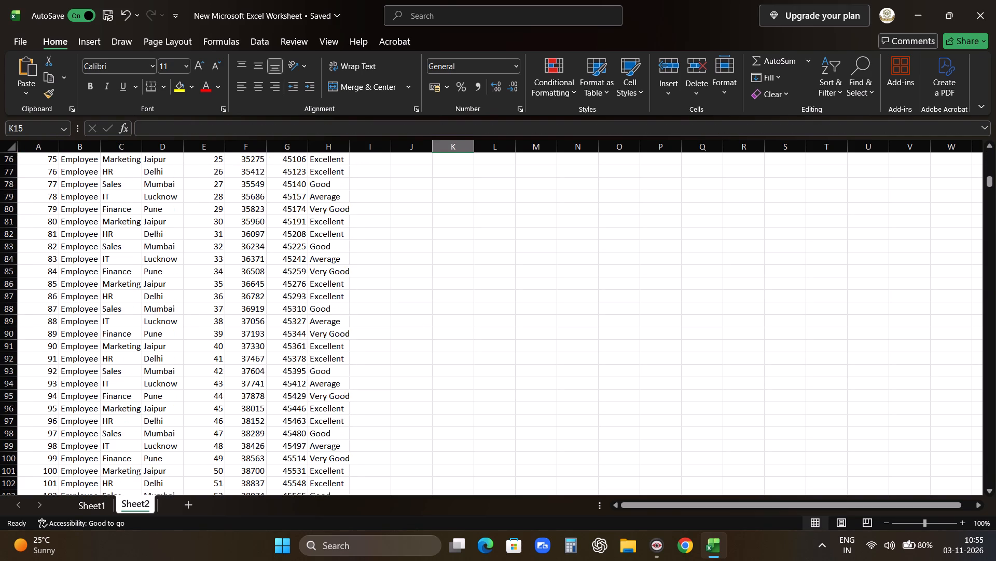
scroll(447, 333, "down", 20)
scroll(447, 333, "down", 17)
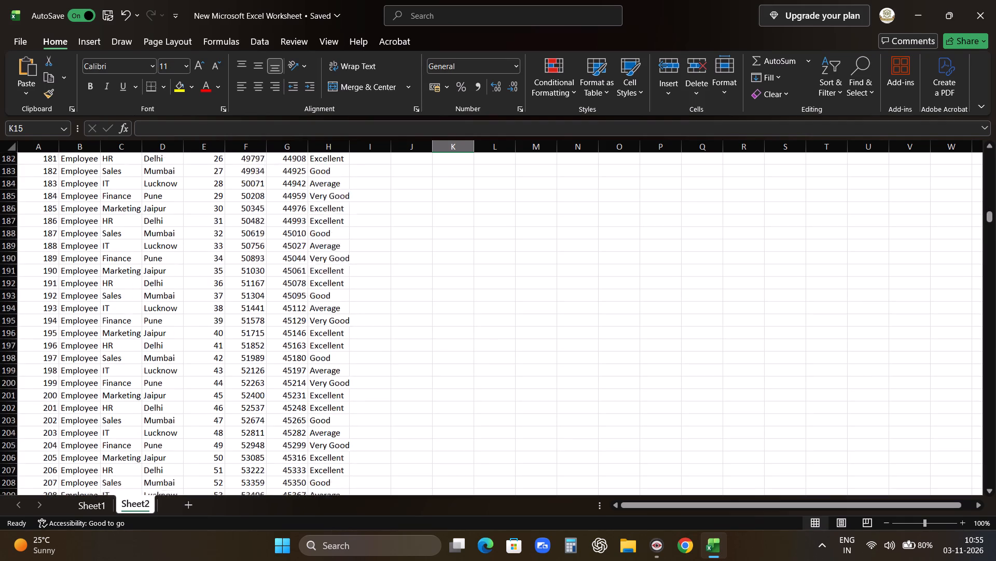
scroll(447, 333, "down", 20)
scroll(447, 333, "down", 17)
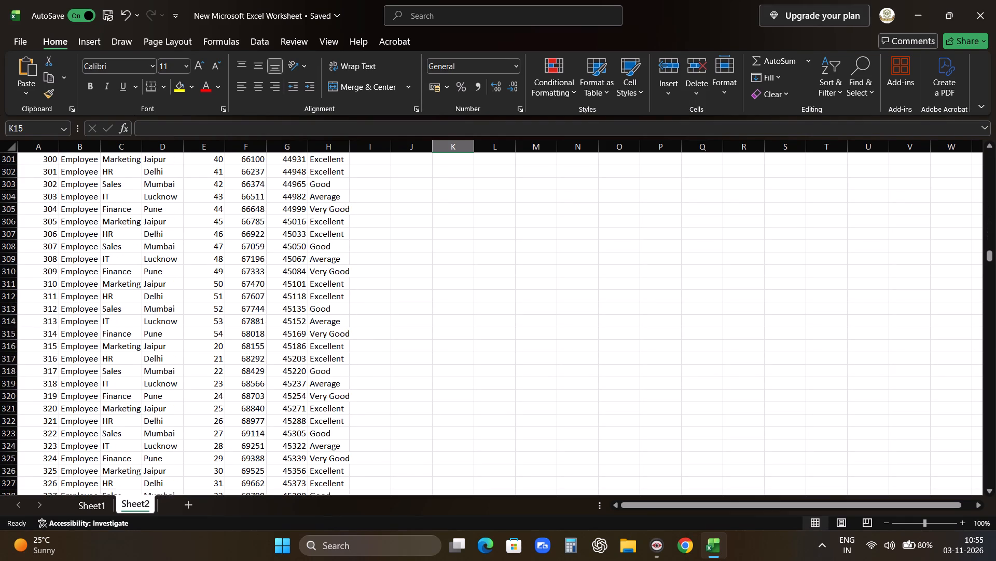
scroll(447, 333, "down", 20)
scroll(447, 333, "down", 16)
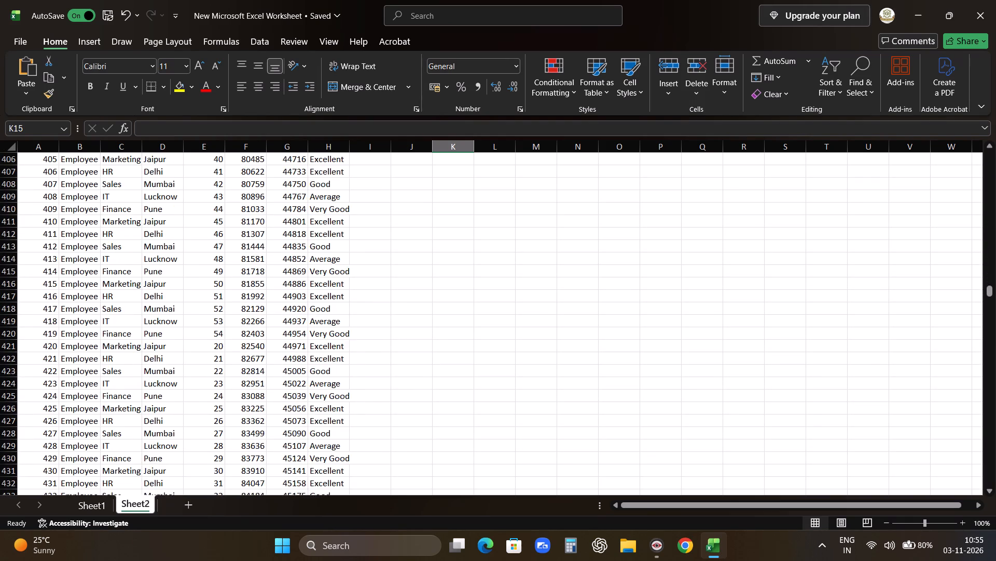
scroll(447, 333, "down", 20)
scroll(447, 333, "down", 16)
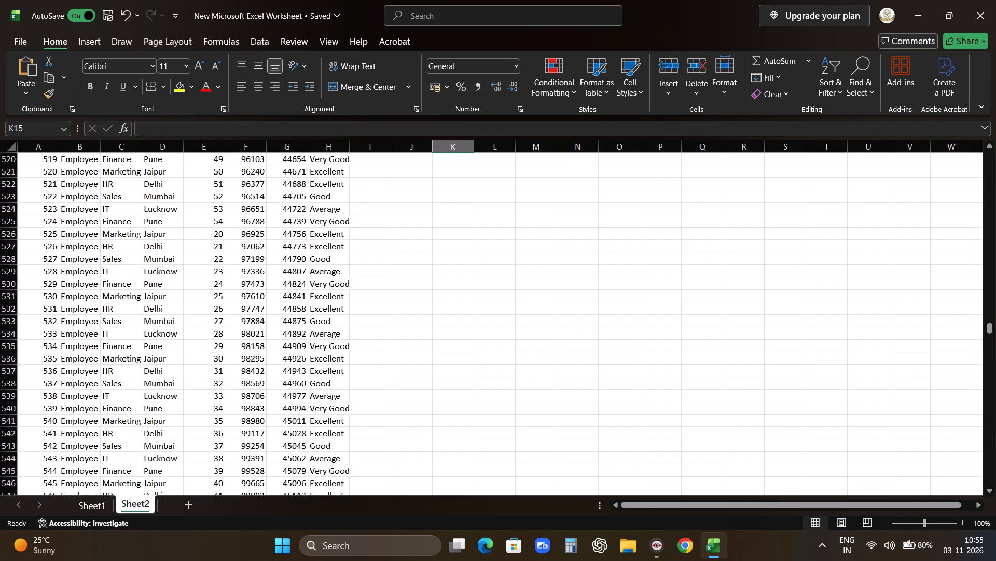
scroll(447, 333, "down", 2)
scroll(447, 333, "down", 20)
scroll(447, 333, "down", 11)
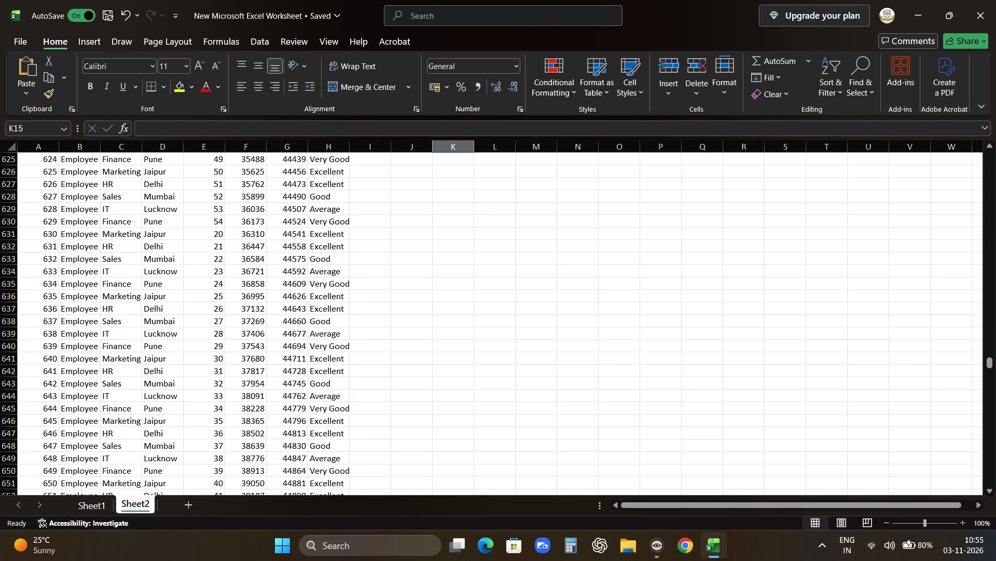
scroll(447, 333, "down", 20)
scroll(447, 333, "down", 18)
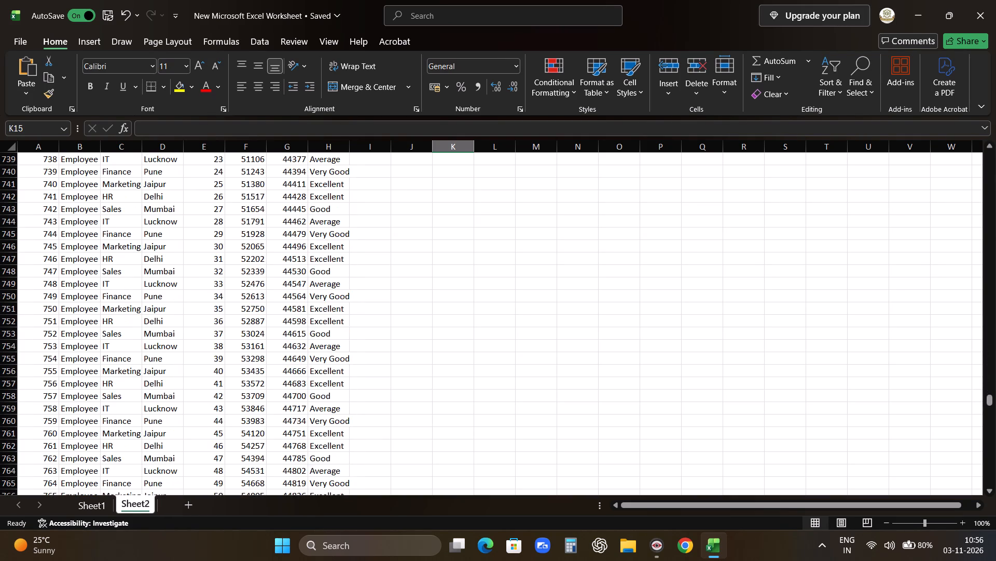
scroll(447, 333, "down", 20)
scroll(447, 333, "down", 18)
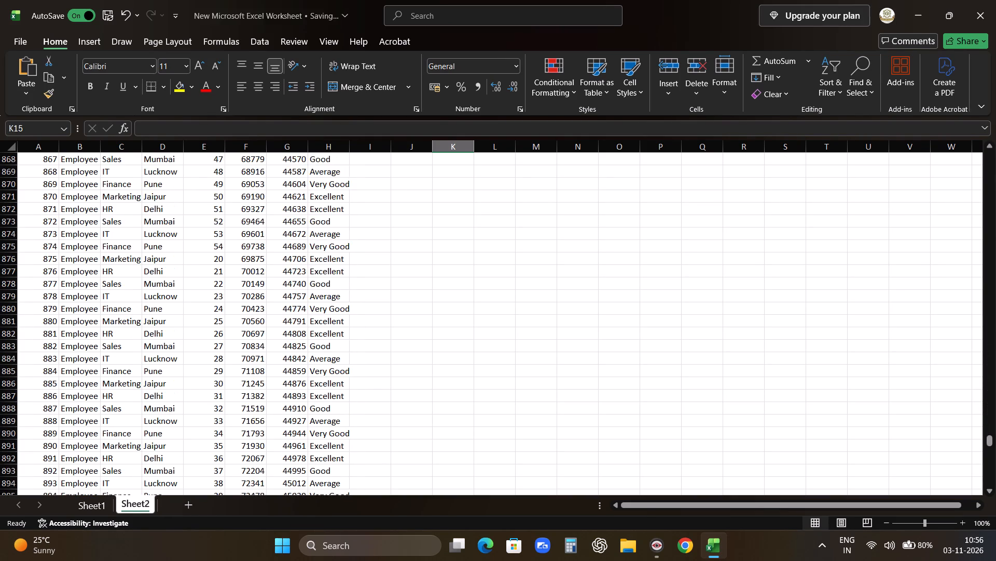
scroll(447, 333, "down", 20)
scroll(447, 333, "down", 18)
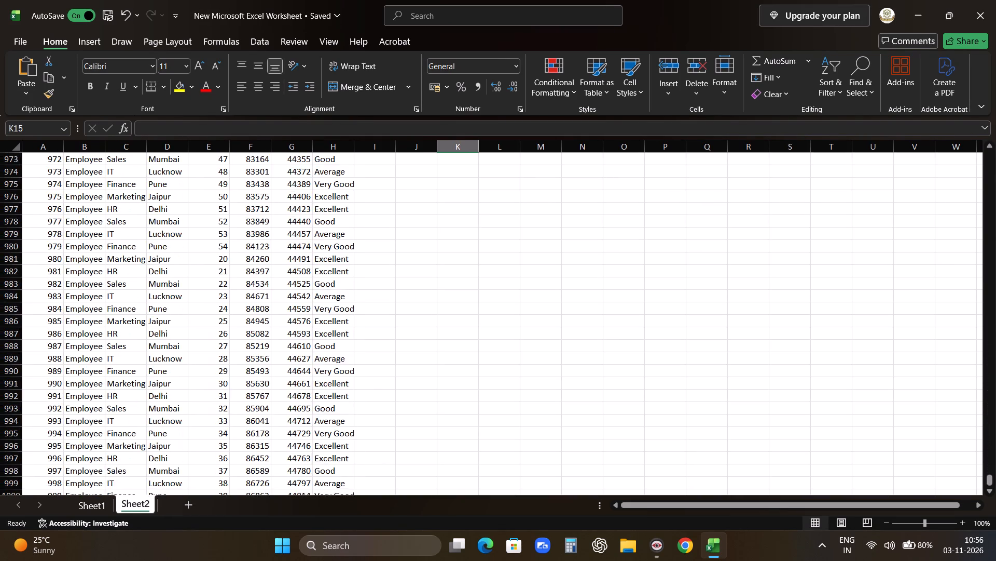
scroll(447, 333, "down", 8)
scroll(447, 333, "up", 9)
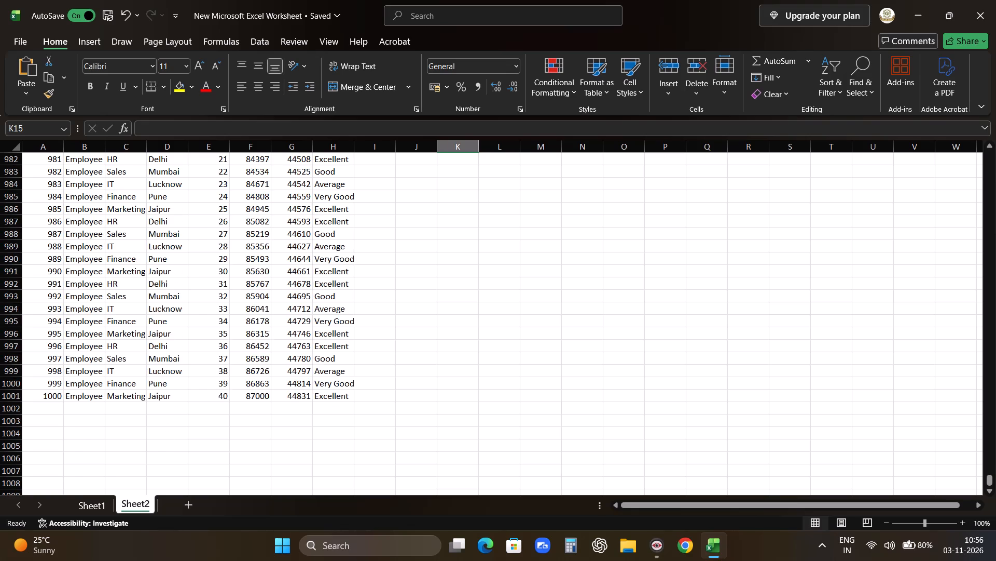
scroll(447, 333, "up", 20)
scroll(447, 333, "up", 19)
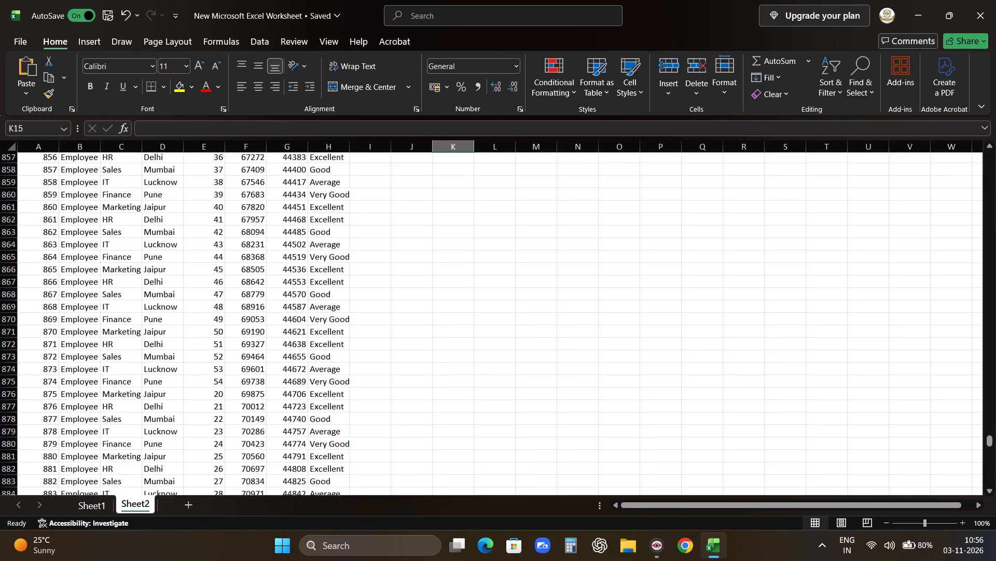
scroll(447, 333, "up", 20)
scroll(447, 333, "up", 19)
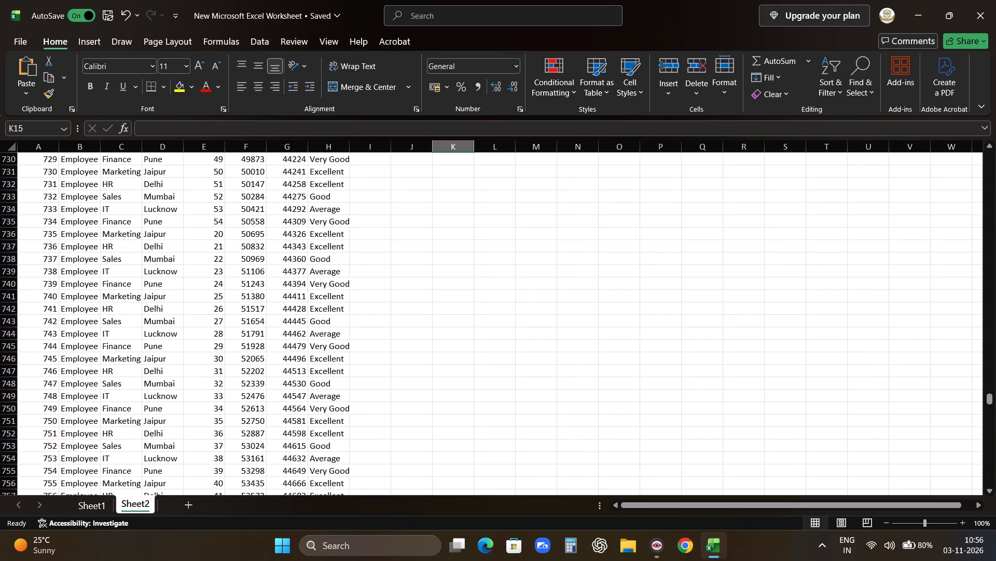
scroll(447, 333, "up", 20)
scroll(447, 333, "up", 18)
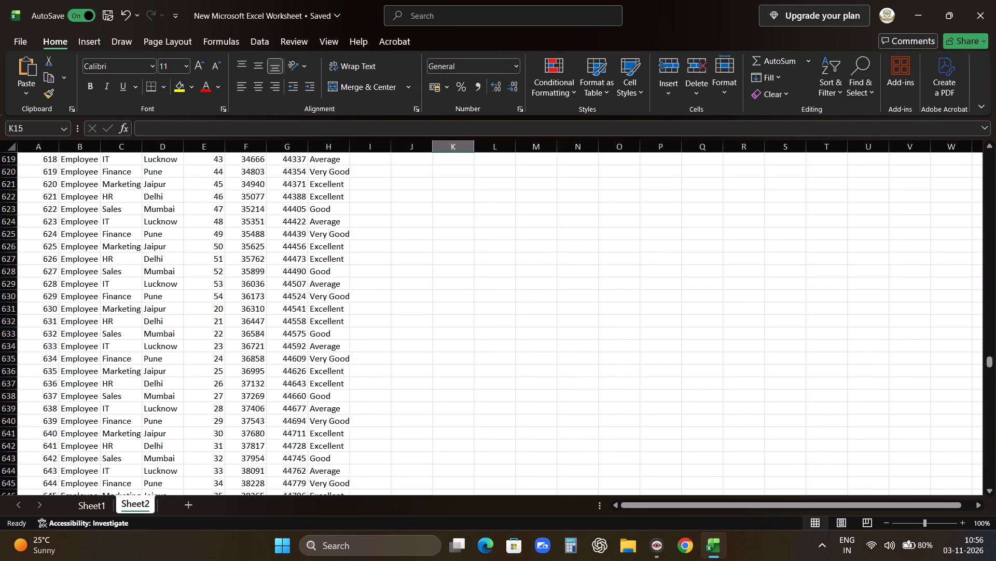
scroll(447, 333, "up", 20)
scroll(447, 333, "up", 18)
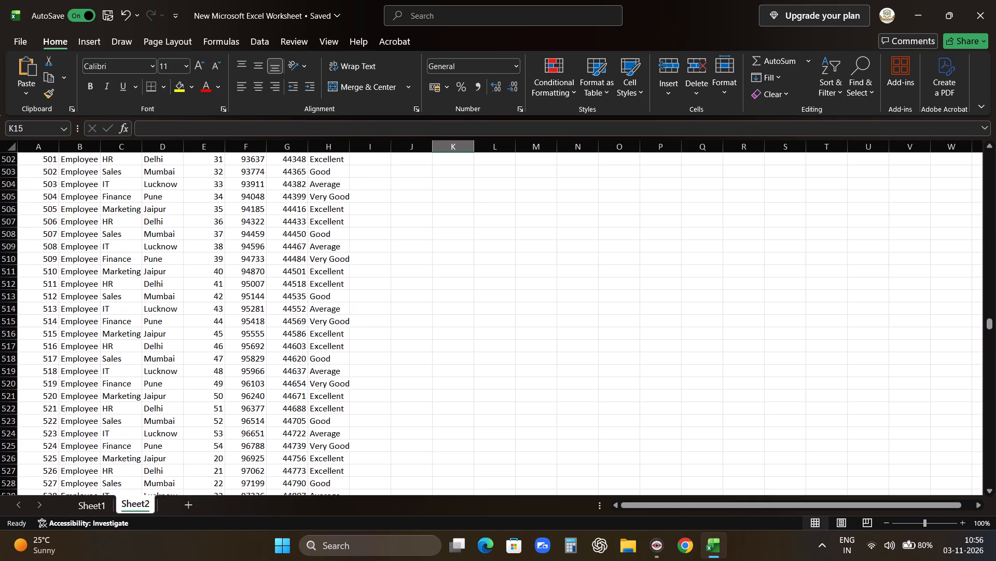
scroll(447, 333, "up", 20)
scroll(447, 333, "up", 18)
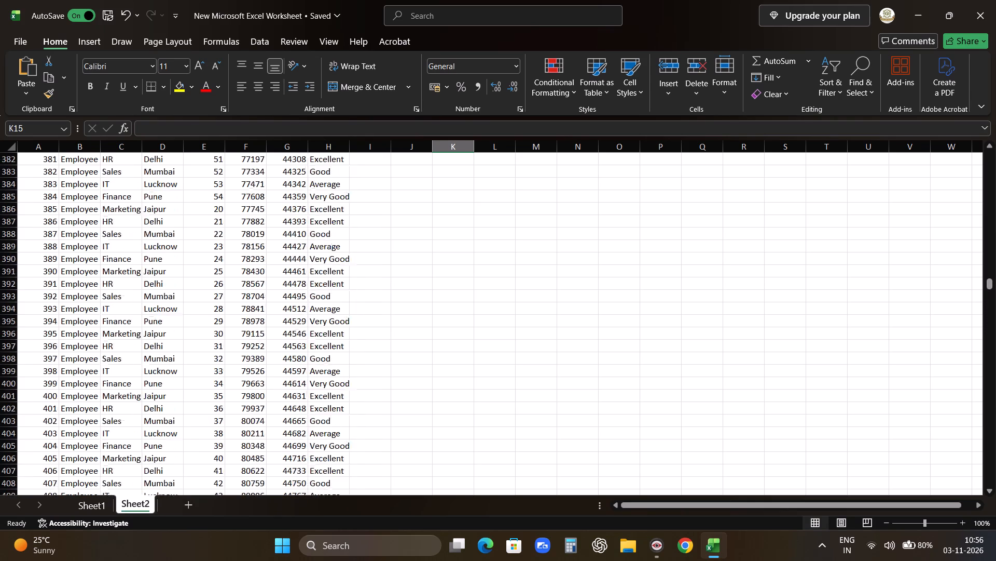
scroll(447, 333, "up", 20)
scroll(447, 333, "up", 18)
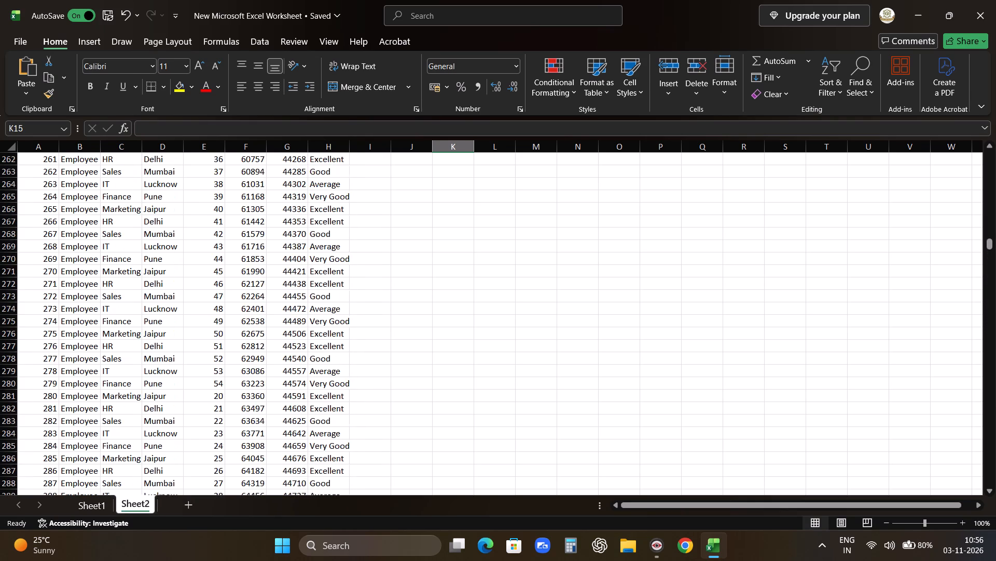
scroll(447, 333, "up", 20)
scroll(447, 333, "up", 18)
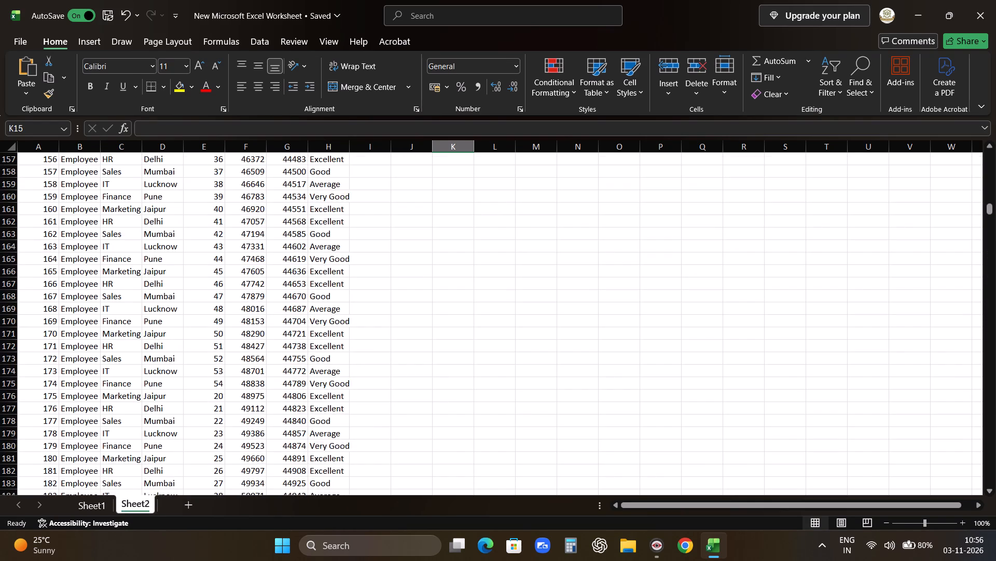
scroll(447, 333, "up", 20)
scroll(447, 333, "up", 18)
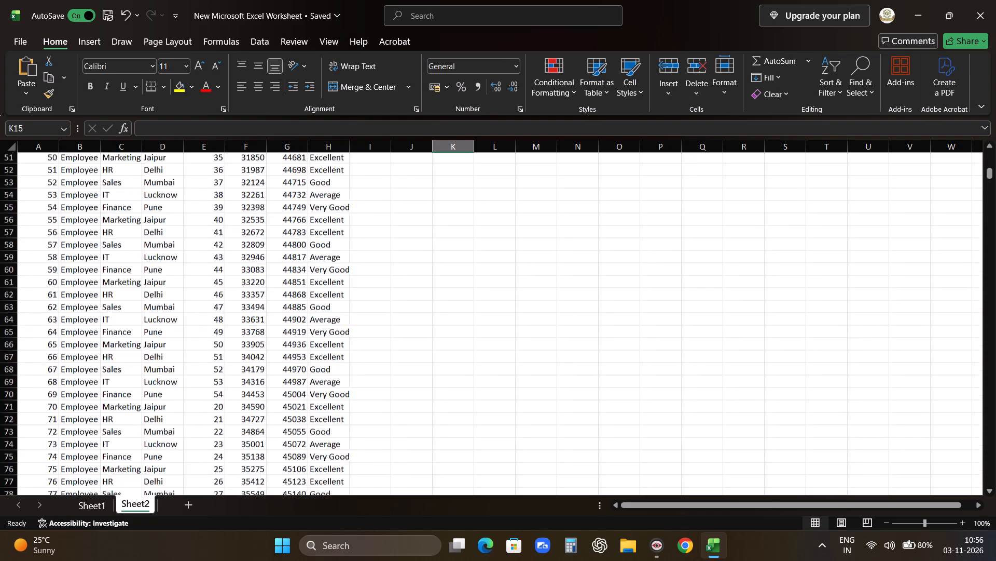
scroll(447, 333, "up", 20)
scroll(447, 333, "up", 7)
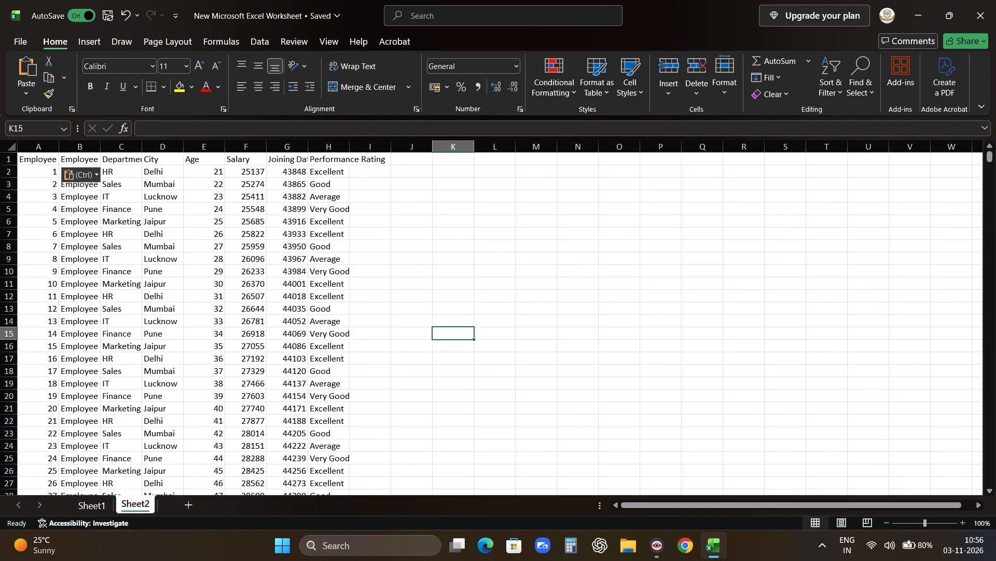
left_click(596, 265)
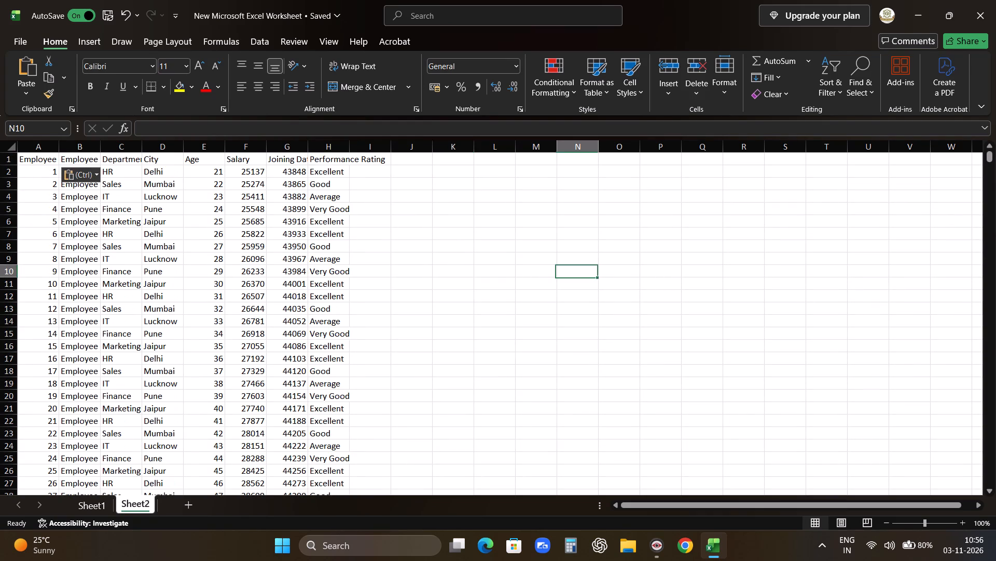
Close the New Microsoft Excel Worksheet workbook.
left_click(967, 26)
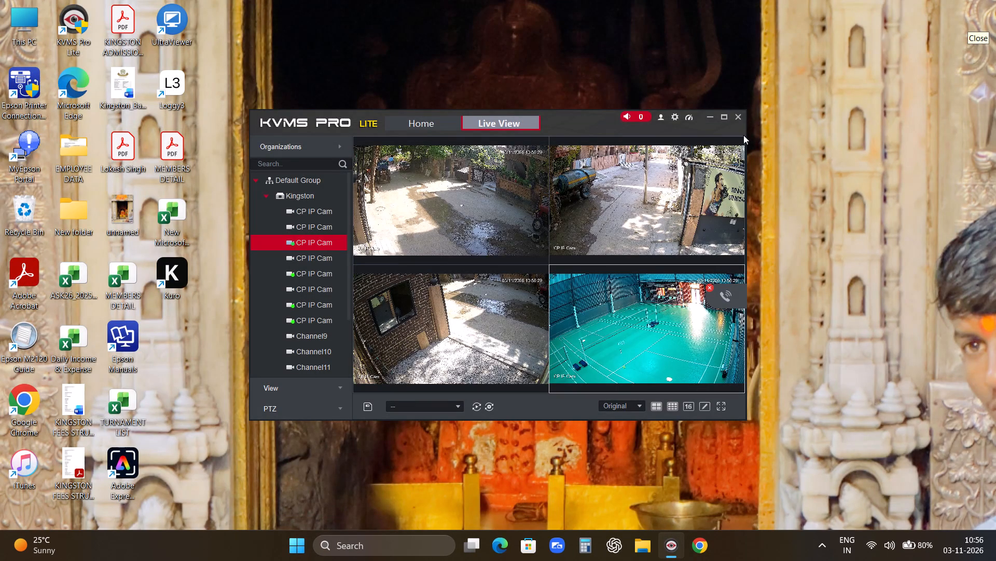
Show the hidden system tray icons on the desktop.
left_click(825, 544)
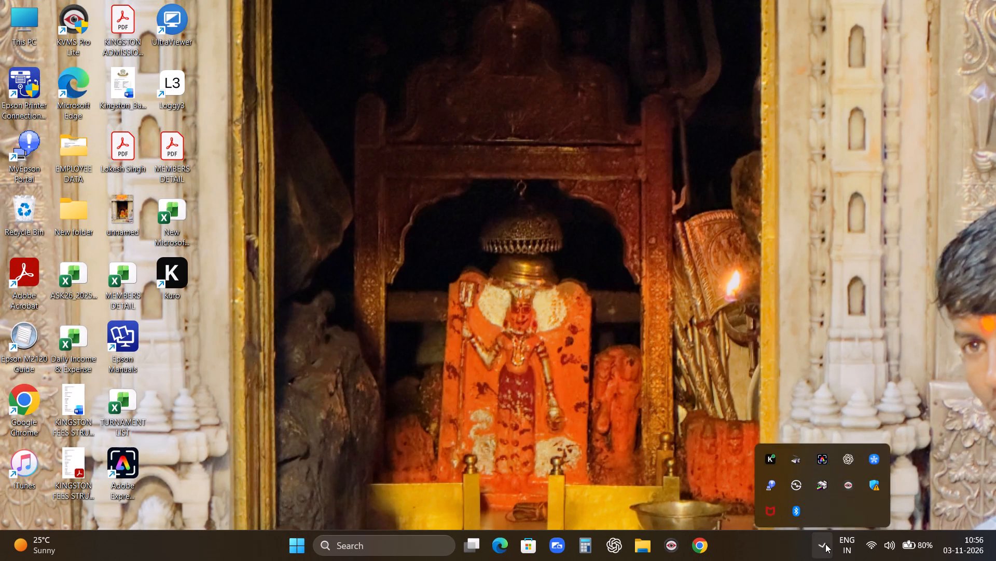